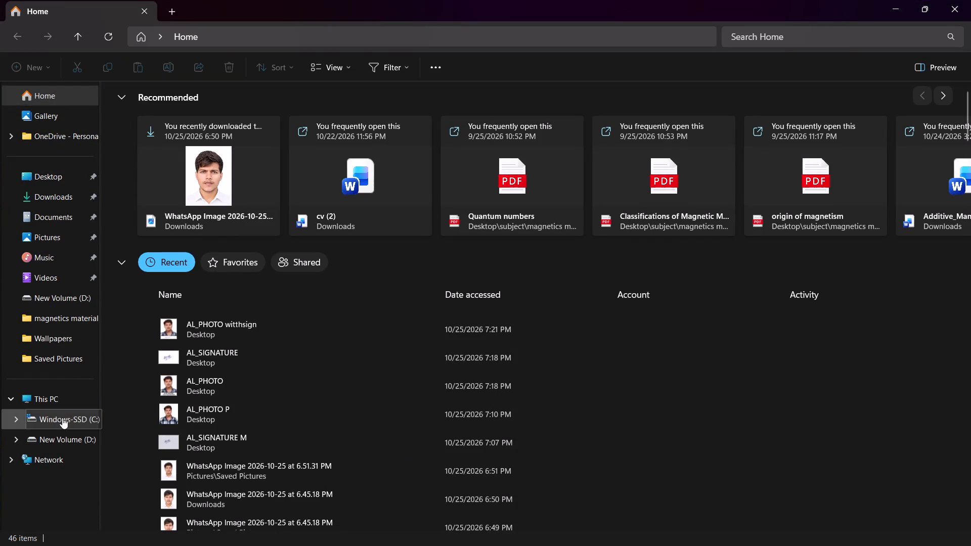
Open the Additive_Manufacturing_Report (1) document from the Downloads folder and enable editing.
click(49, 190)
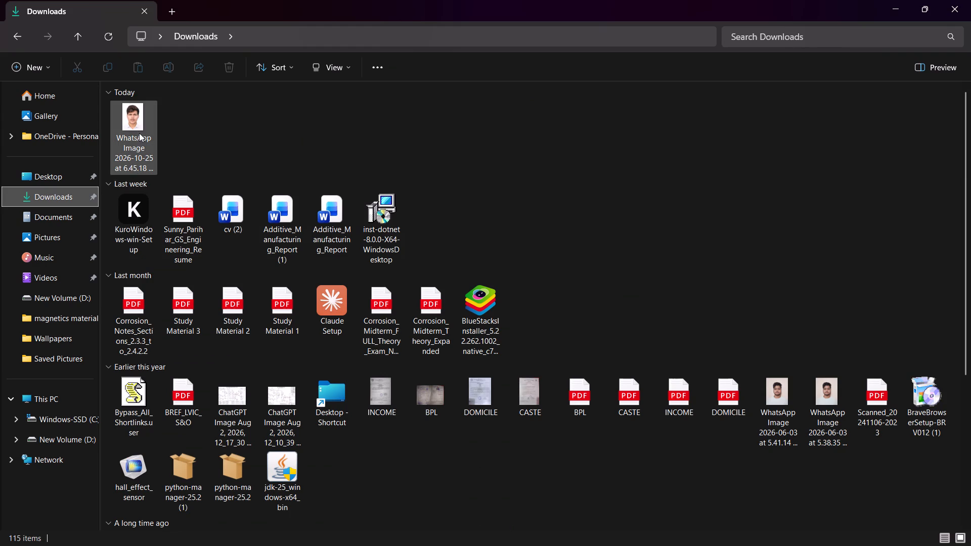
double_click(274, 241)
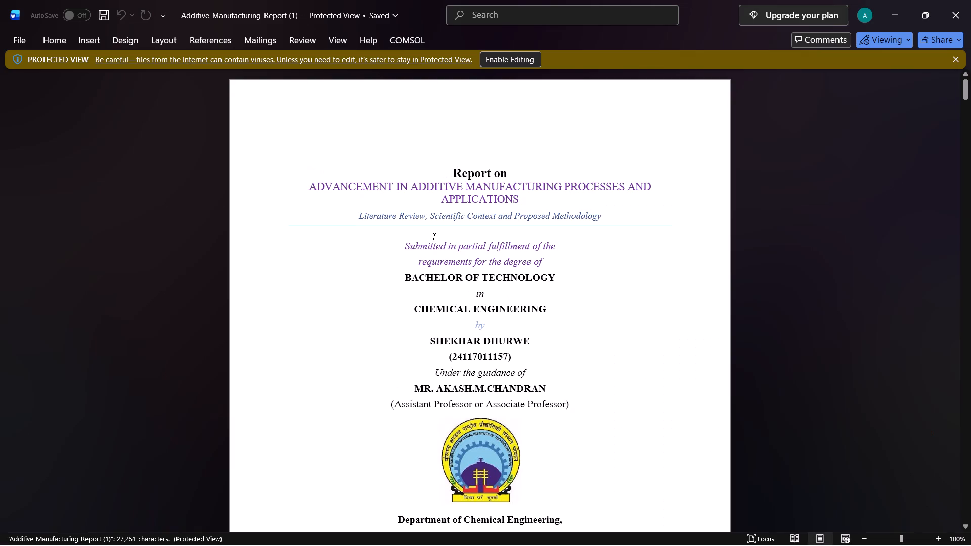
click(540, 60)
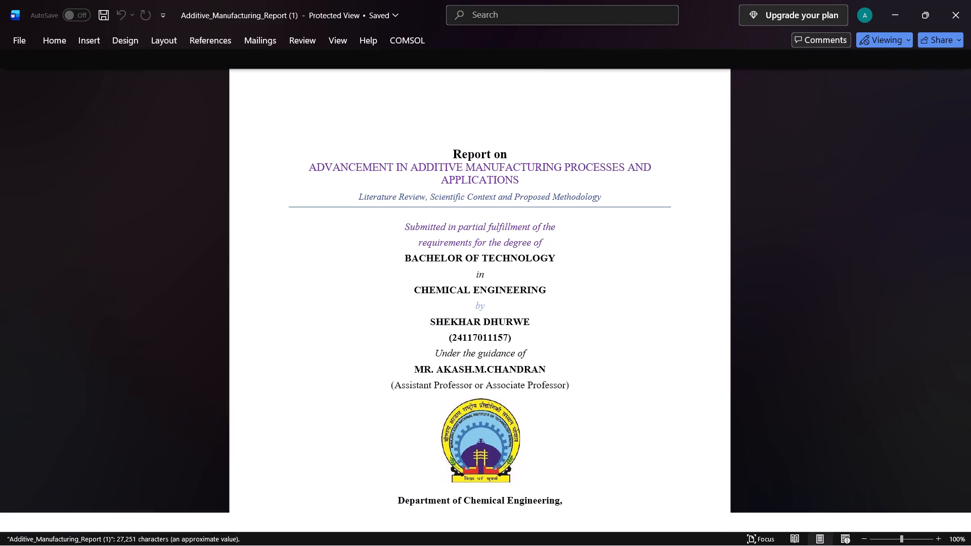
scroll(507, 215, down, 1)
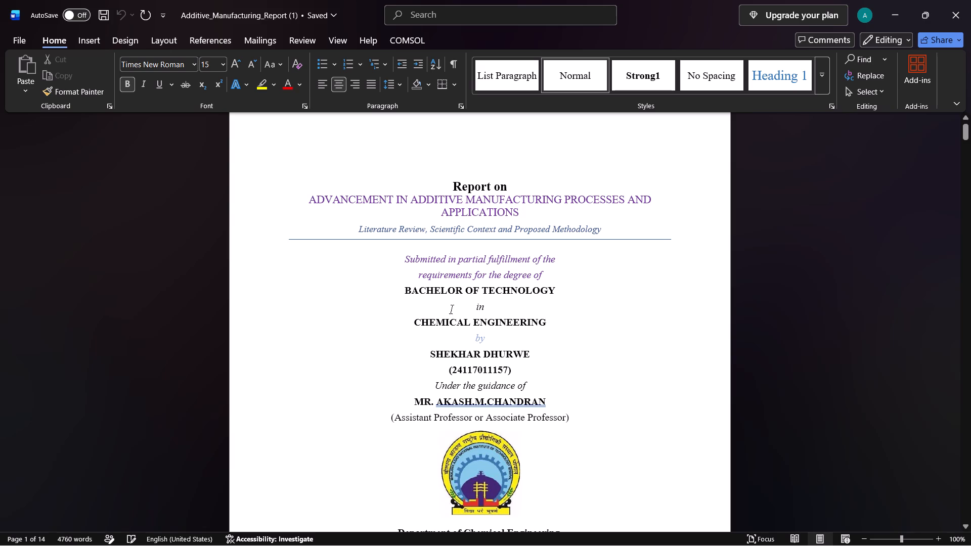
Replace "CHEMICAL" with "MATERIAL AND METALLURGICAL" in the engineering branch line under the degree on the cover page.
click(470, 320)
key(BackSpace)
key(BackSpace)
key(BackSpace)
key(BackSpace)
key(BackSpace)
key(BackSpace)
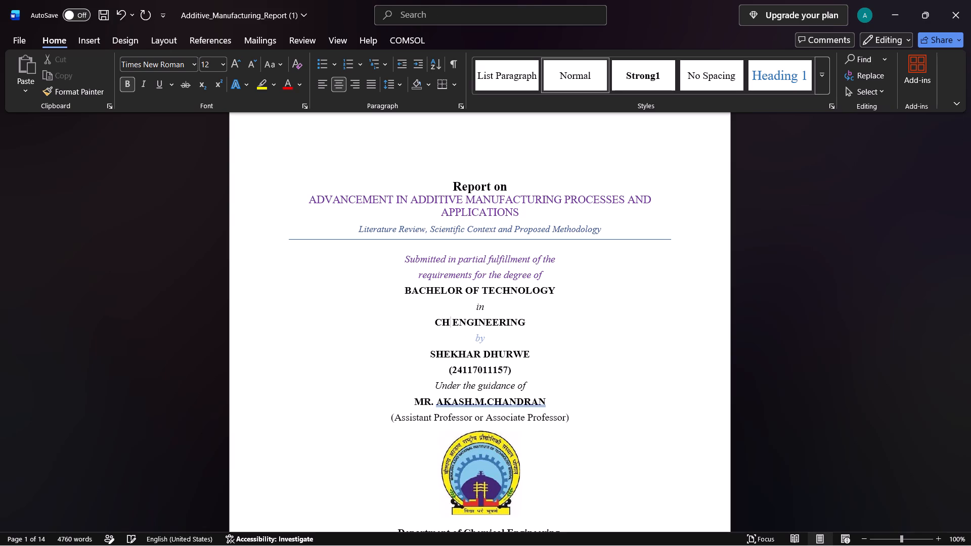
key(BackSpace)
key(BackSpace)
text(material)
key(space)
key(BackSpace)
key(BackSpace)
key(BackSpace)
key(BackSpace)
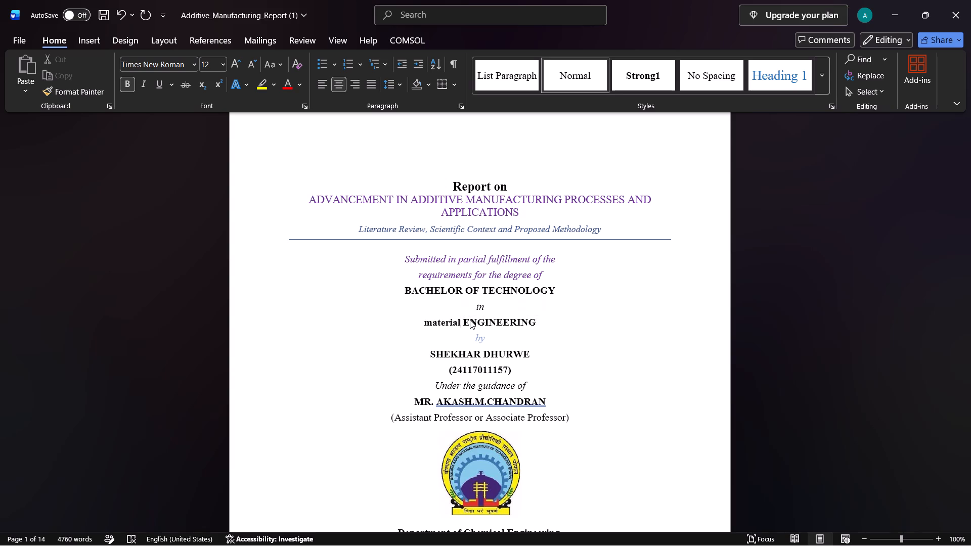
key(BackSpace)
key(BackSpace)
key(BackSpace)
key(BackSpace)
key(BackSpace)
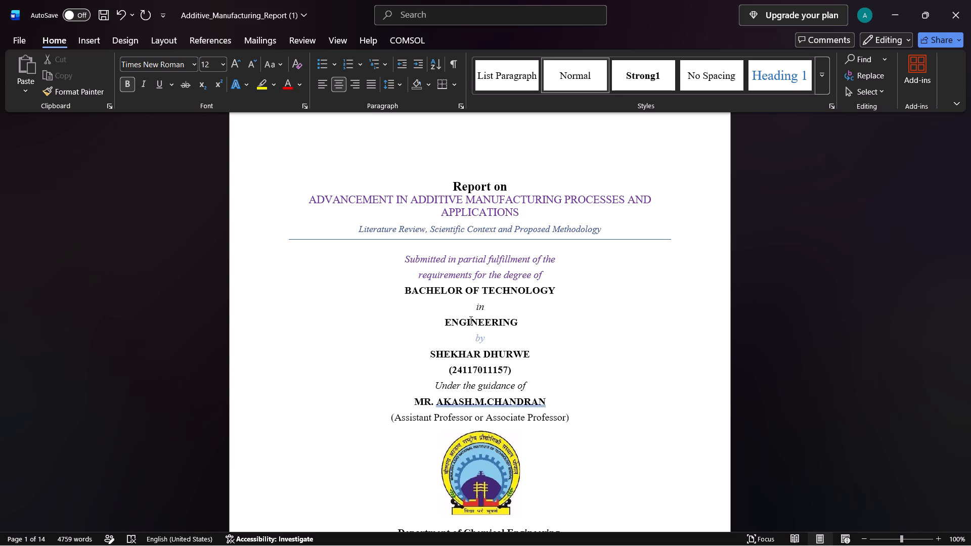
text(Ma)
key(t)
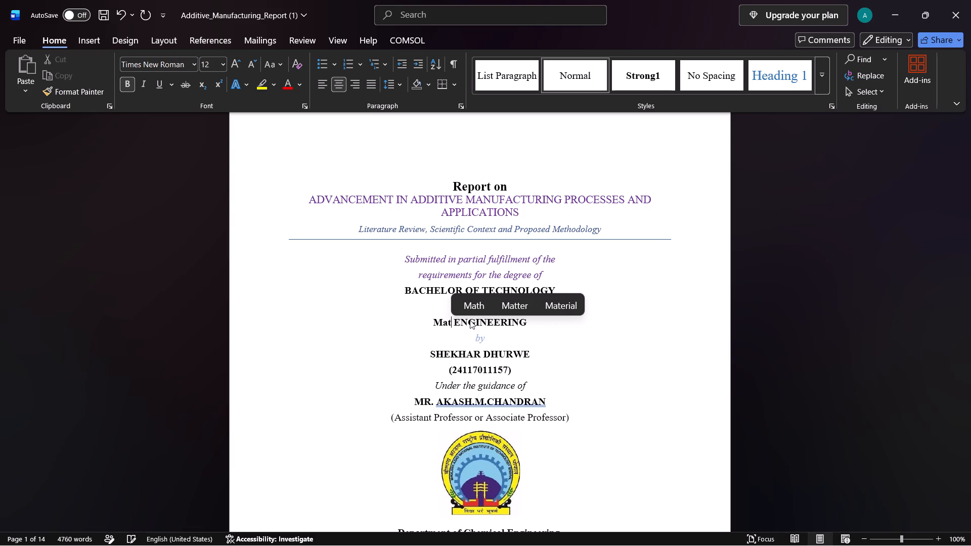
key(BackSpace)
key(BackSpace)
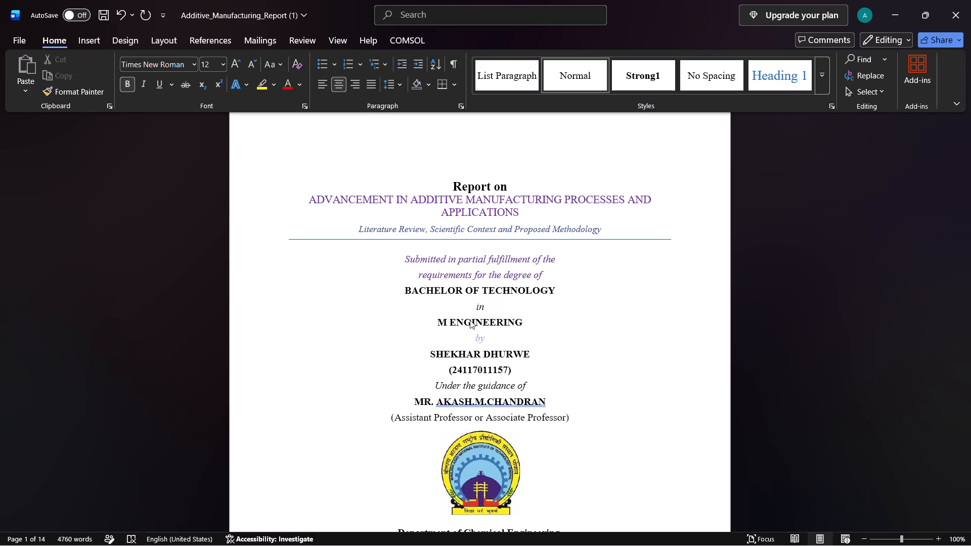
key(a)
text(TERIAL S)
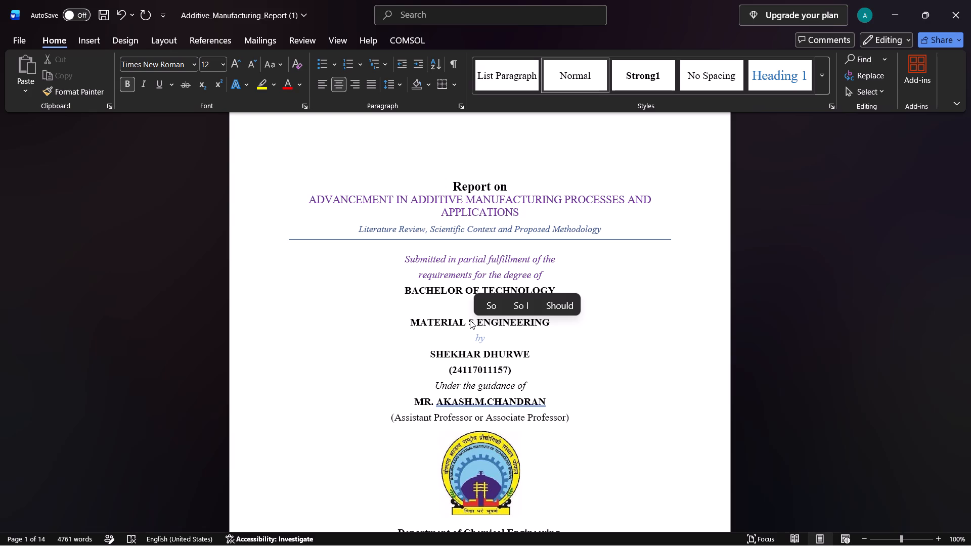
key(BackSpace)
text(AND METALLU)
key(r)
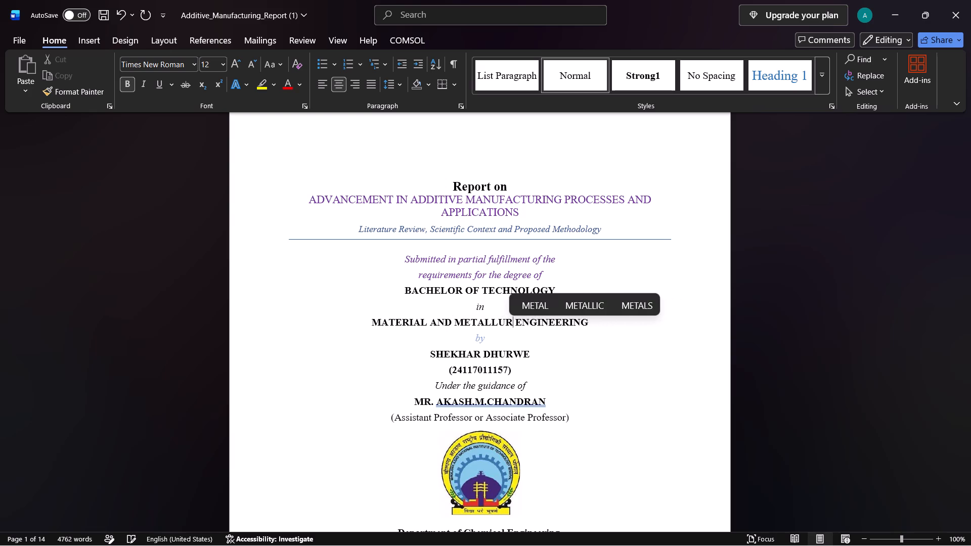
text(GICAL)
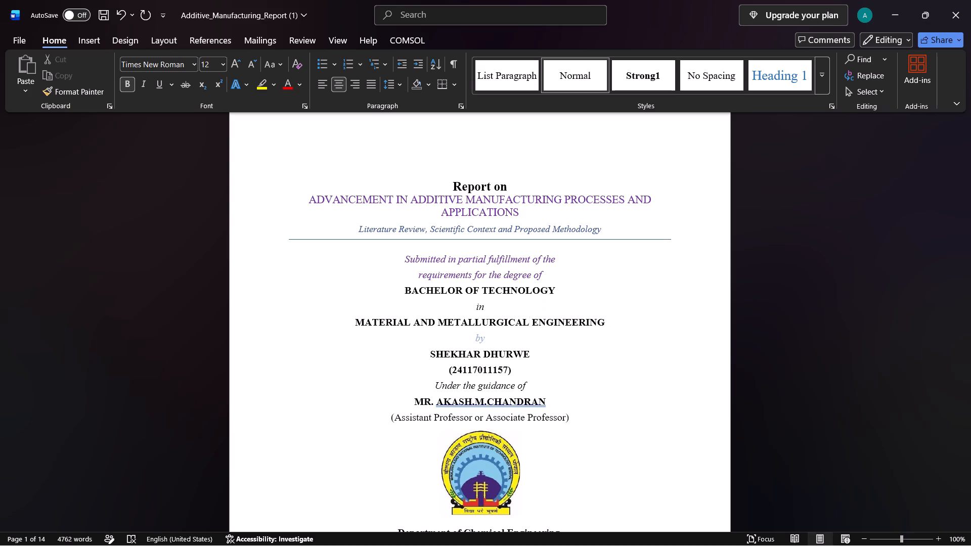
Replace the author's name below "by" on the cover page with the new student's name in capitals.
click(530, 352)
key(BackSpace)
key(BackSpace)
key(BackSpace)
key(BackSpace)
key(BackSpace)
key(BackSpace)
key(BackSpace)
key(BackSpace)
key(BackSpace)
key(BackSpace)
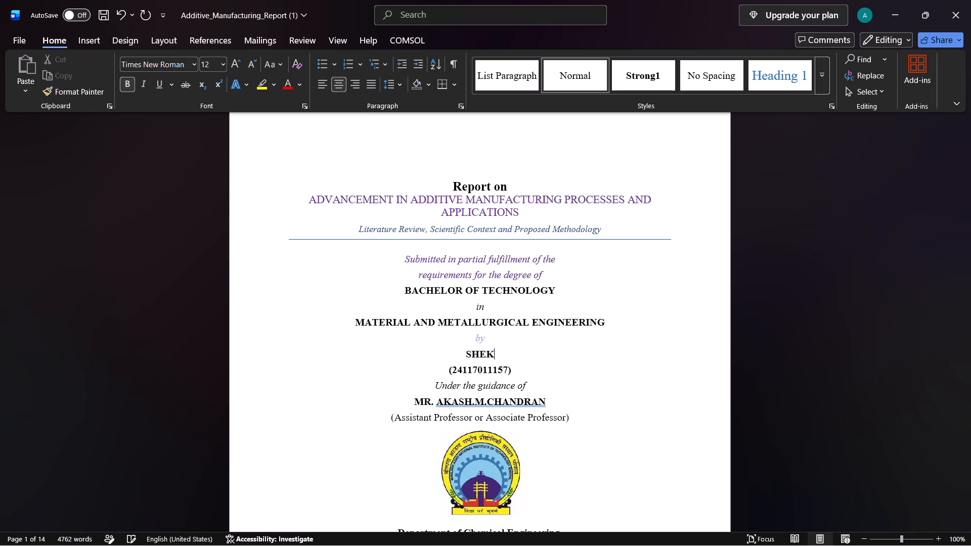
key(BackSpace)
key(BackSpace)
key(BackSpace)
key(BackSpace)
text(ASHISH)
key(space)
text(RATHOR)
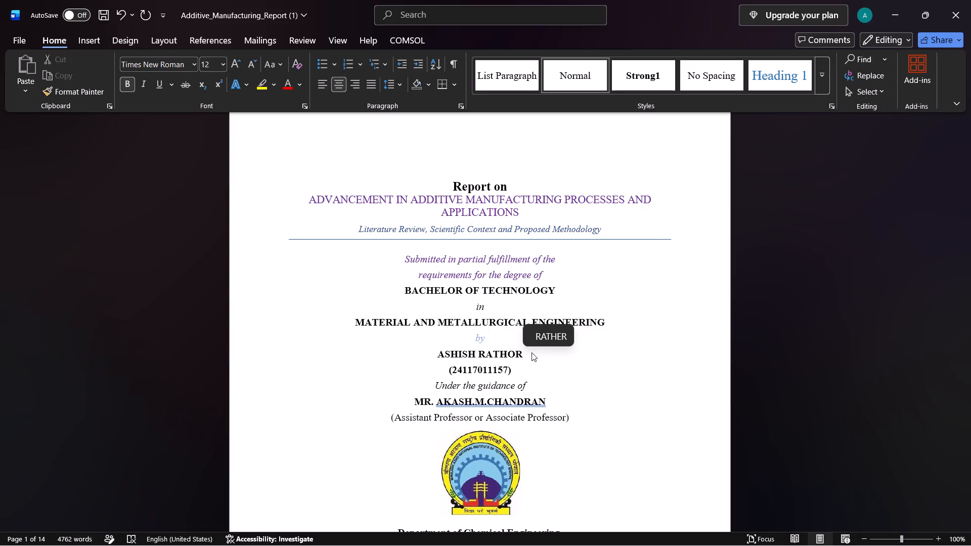
Update the student ID number in parentheses below the author's name to the new student's number.
click(481, 367)
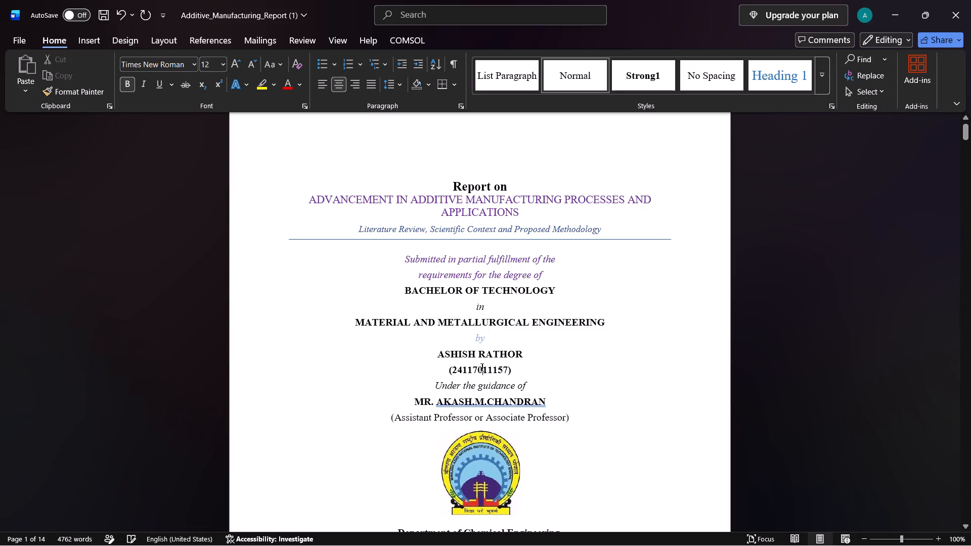
key(Left)
key(BackSpace)
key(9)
key(Right)
key(Right)
key(Right)
key(Right)
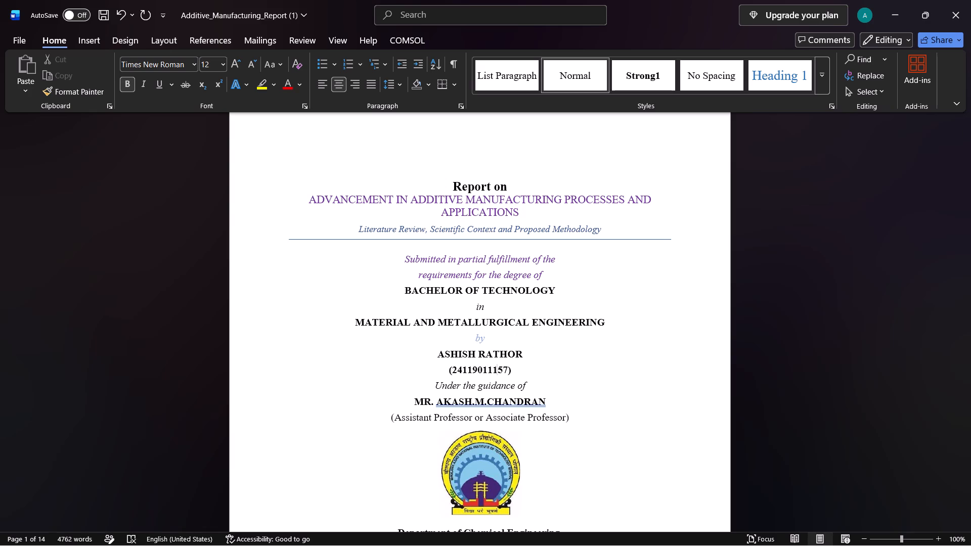
key(Right)
key(Right)
key(BackSpace)
key(BackSpace)
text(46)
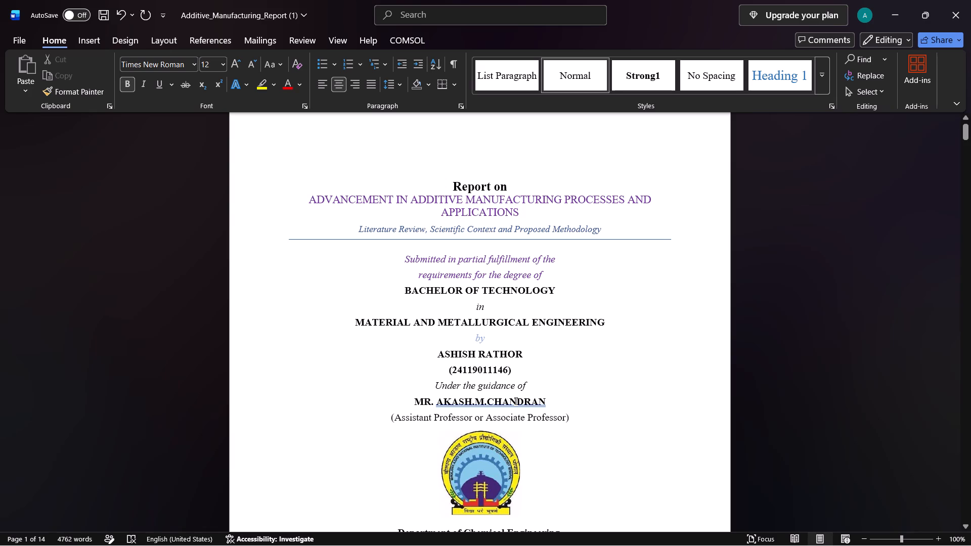
Replace the guide's name after "MR." with the new supervisor's name in capitals, ending with "SIR".
click(550, 398)
key(BackSpace)
key(BackSpace)
key(BackSpace)
key(BackSpace)
key(BackSpace)
key(BackSpace)
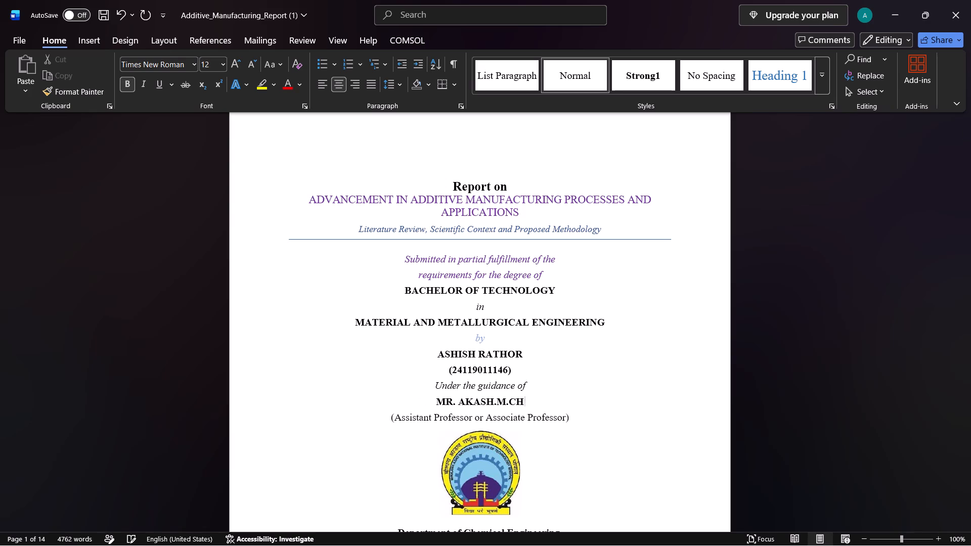
key(BackSpace)
key(BackSpace)
key(BackSpace)
key(BackSpace)
key(BackSpace)
key(BackSpace)
key(BackSpace)
key(BackSpace)
key(BackSpace)
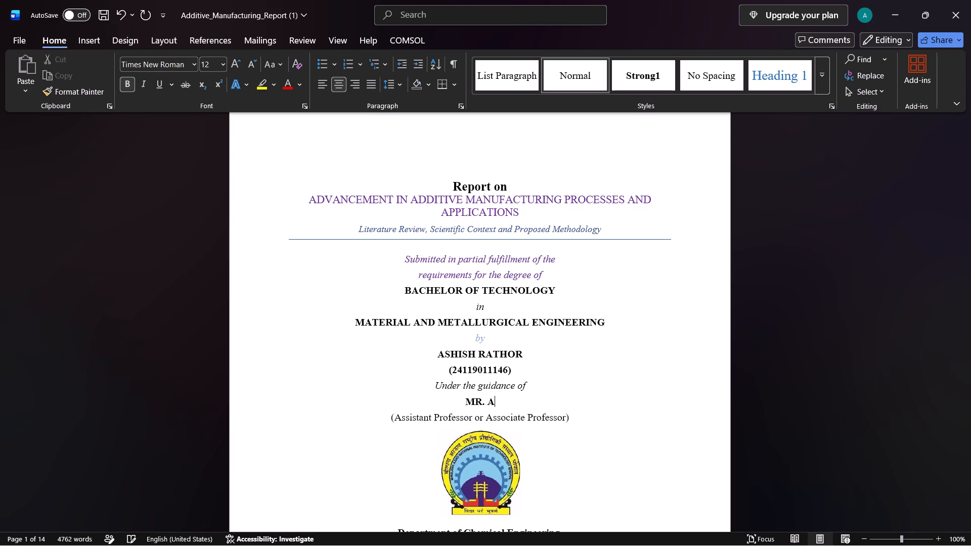
key(BackSpace)
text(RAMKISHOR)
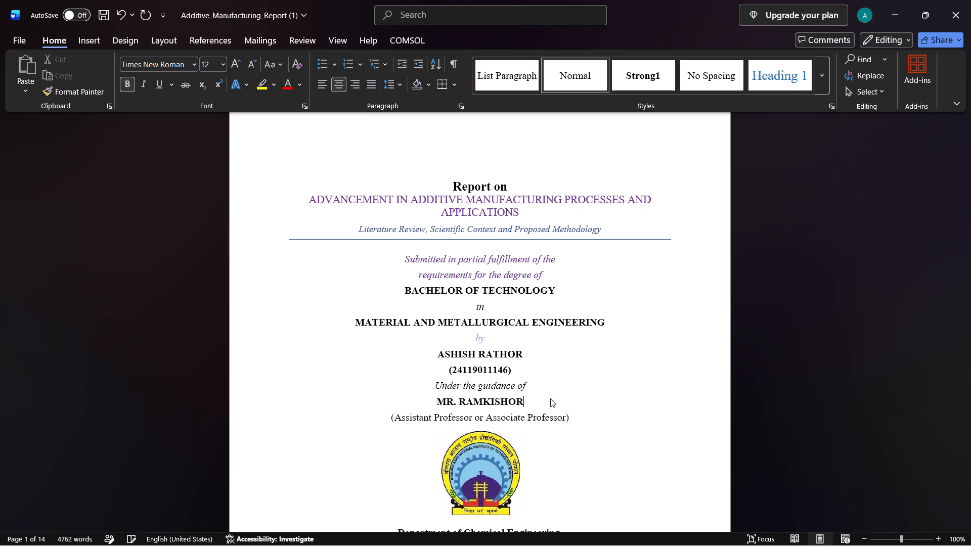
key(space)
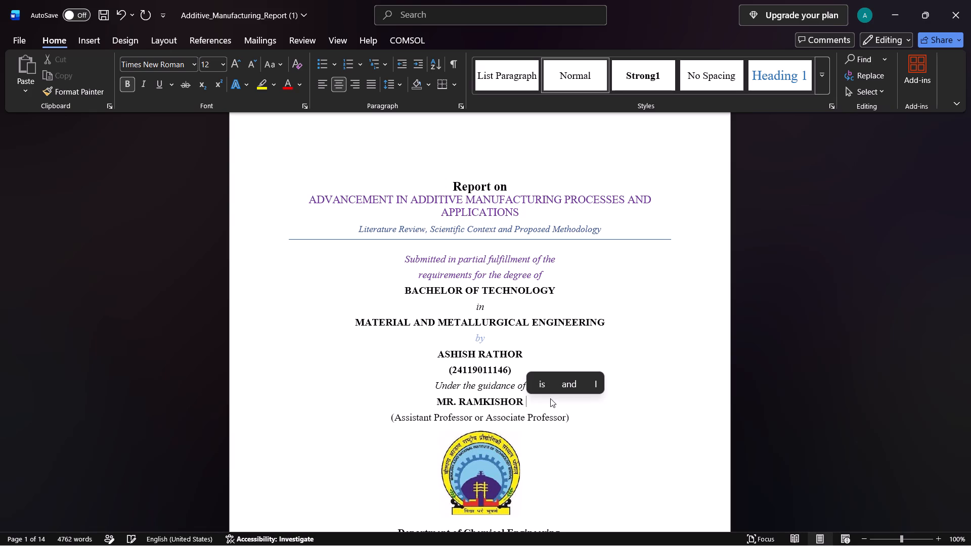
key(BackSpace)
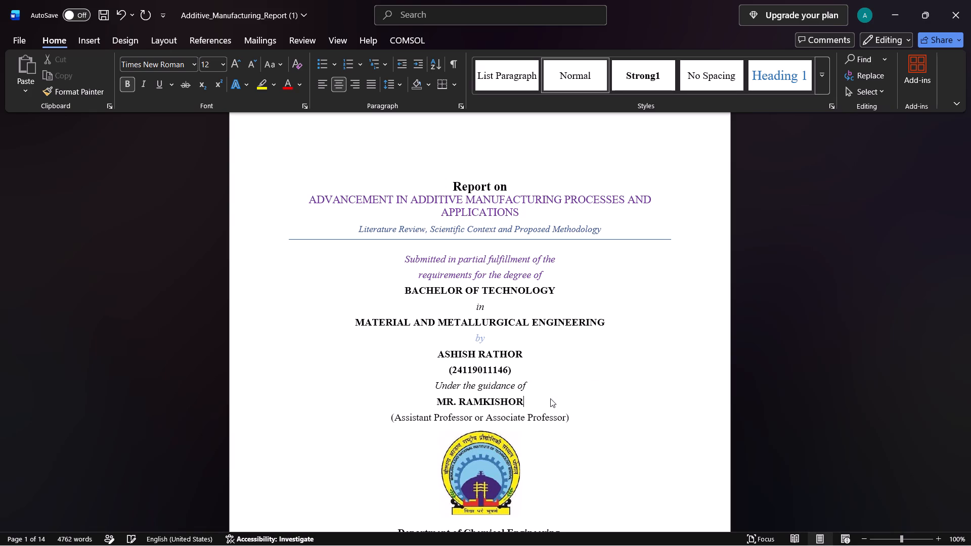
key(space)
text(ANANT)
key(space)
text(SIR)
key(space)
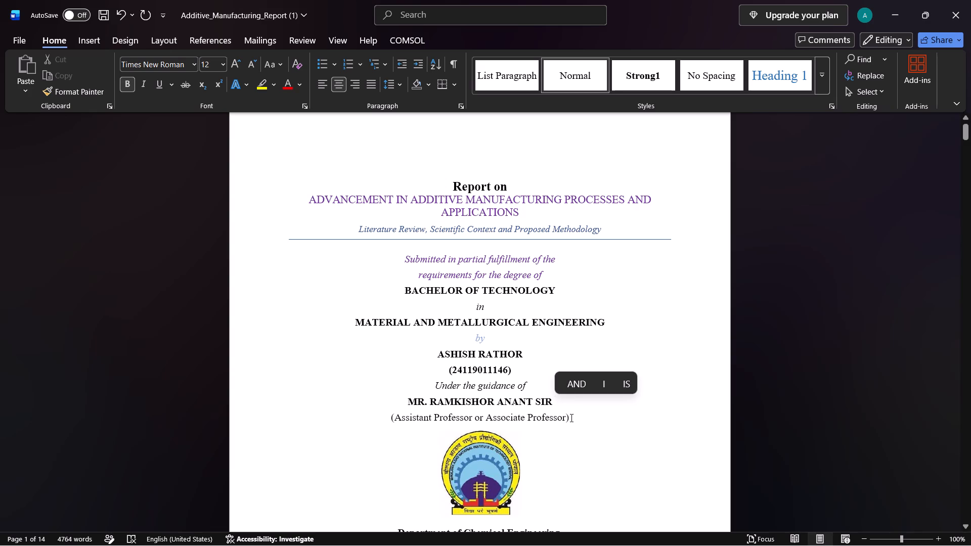
Delete the line "(Assistant Professor or Associate Professor)" below the guide's name.
drag(570, 418, 388, 412)
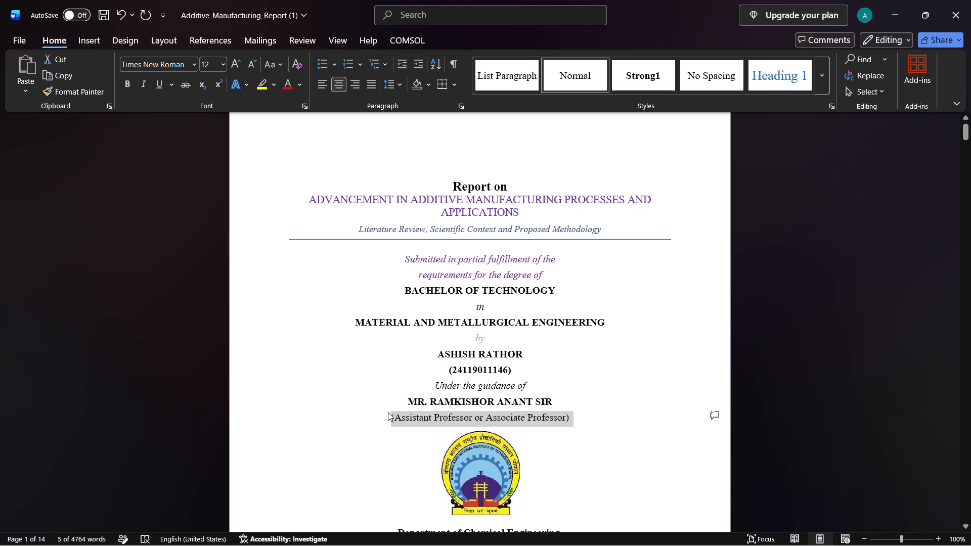
key(BackSpace)
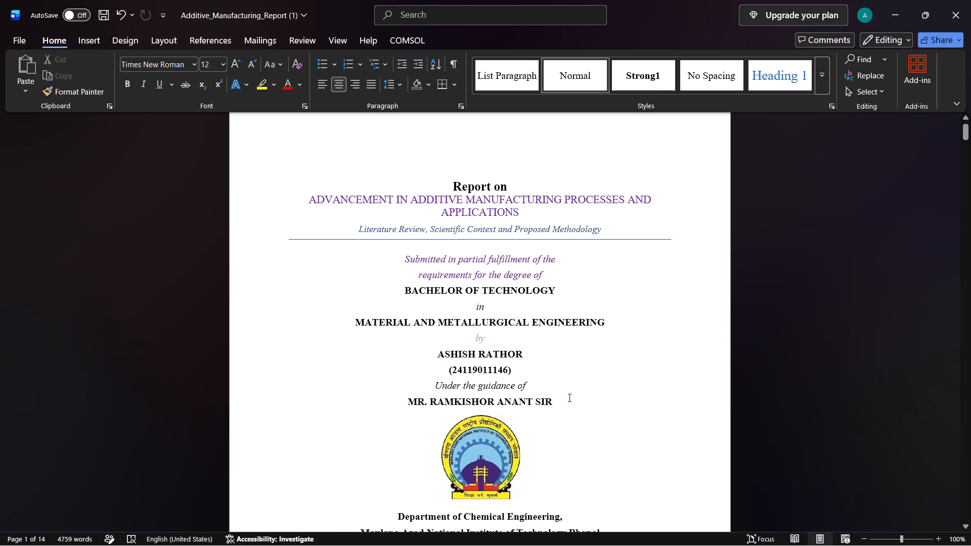
Replace "Chemical" in the department line below the logo with "MATERIAL AND METALLURGICAL" copied from the branch line.
scroll(568, 397, down, 3)
drag(504, 425, 466, 430)
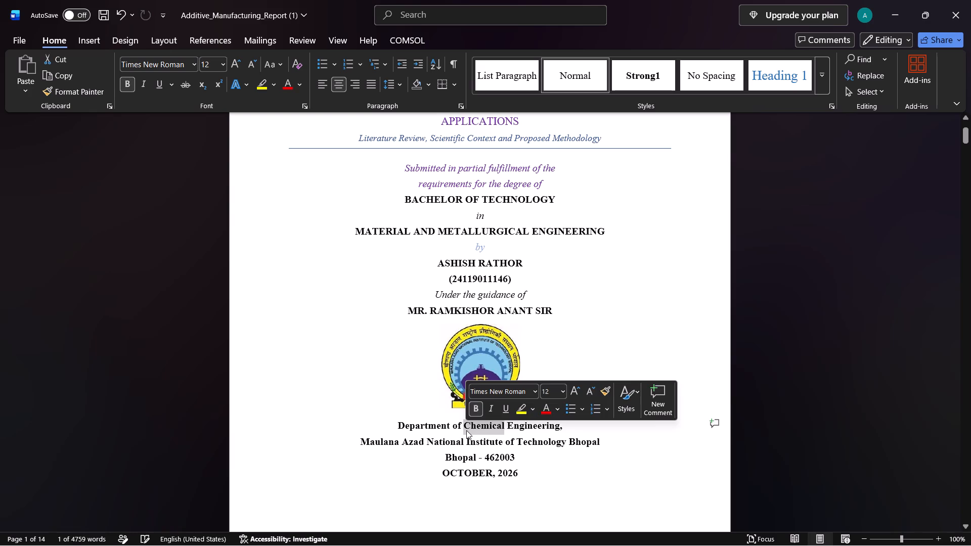
key(BackSpace)
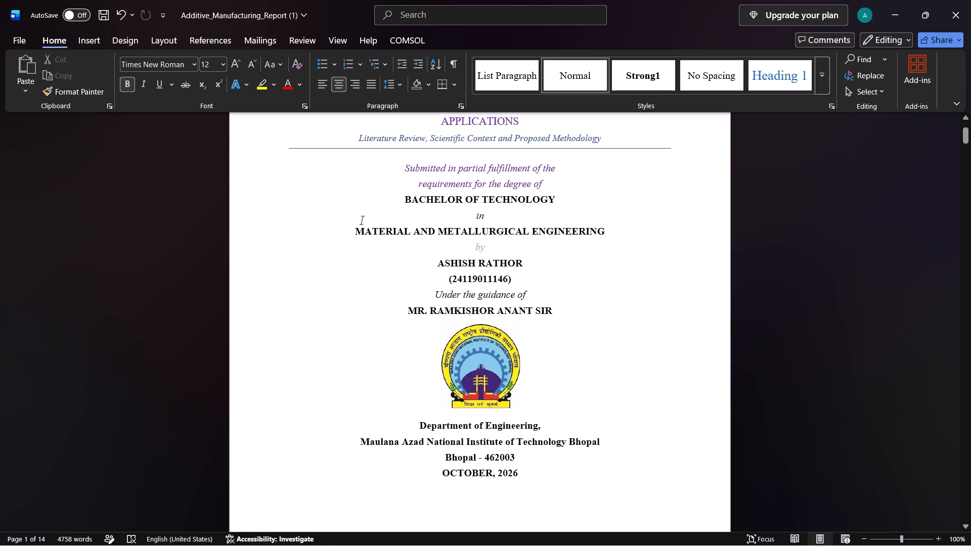
drag(354, 233, 500, 236)
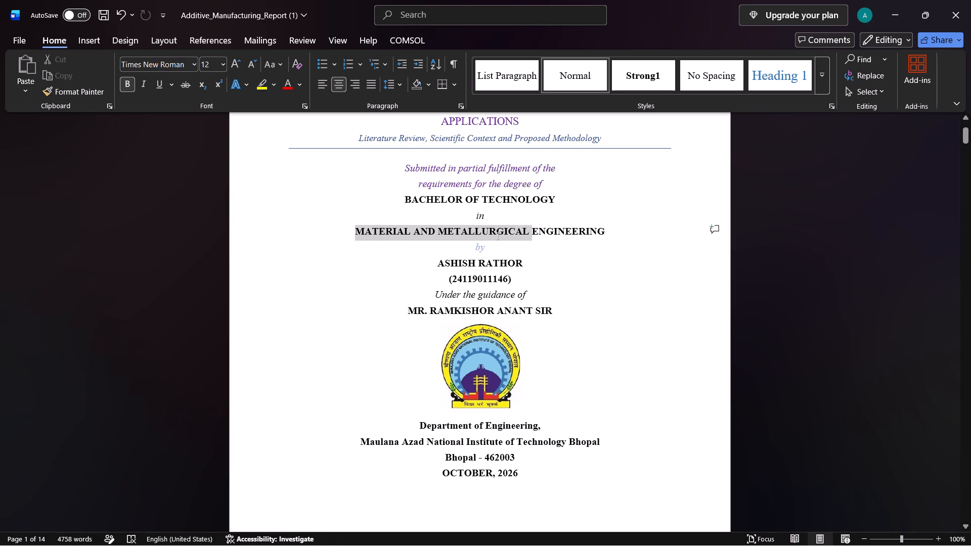
drag(500, 236, 510, 236)
key(ctrl+c)
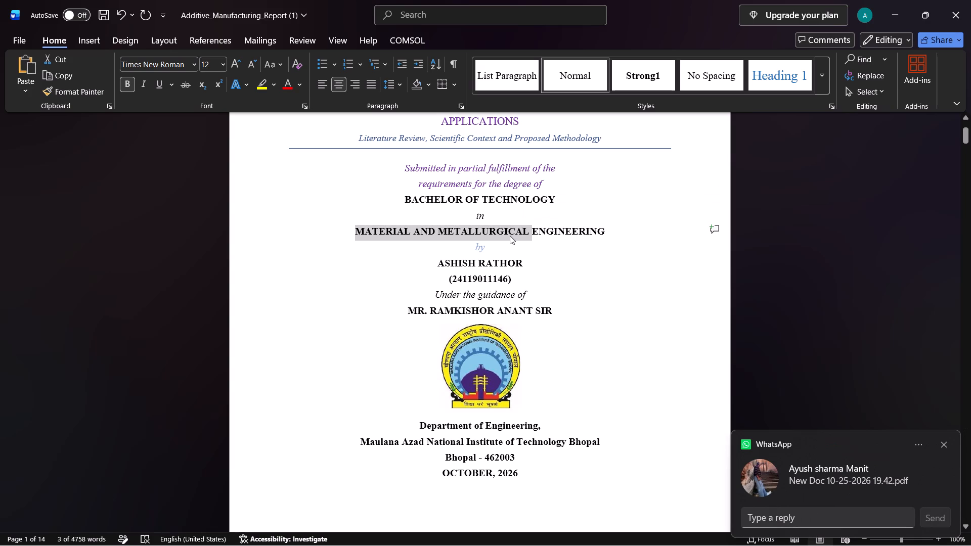
click(486, 424)
key(ctrl+v)
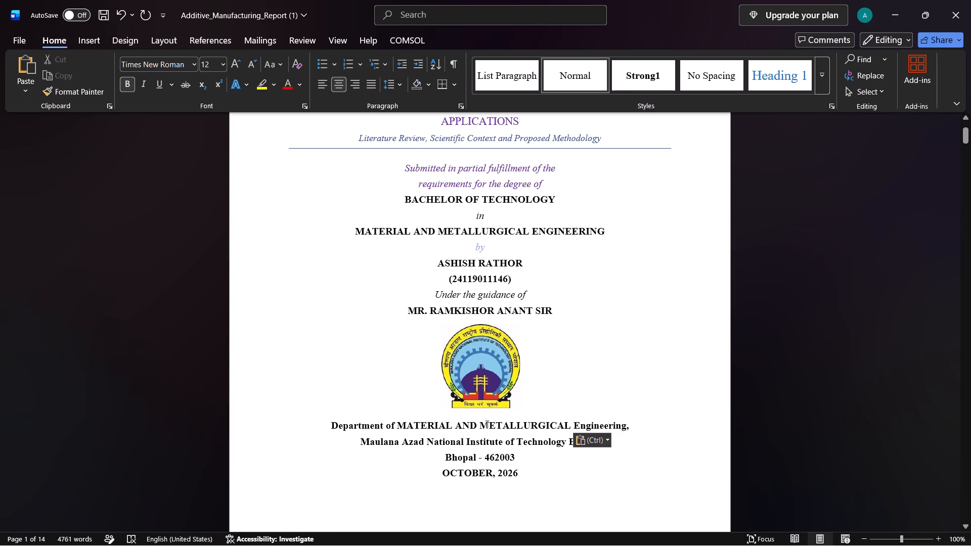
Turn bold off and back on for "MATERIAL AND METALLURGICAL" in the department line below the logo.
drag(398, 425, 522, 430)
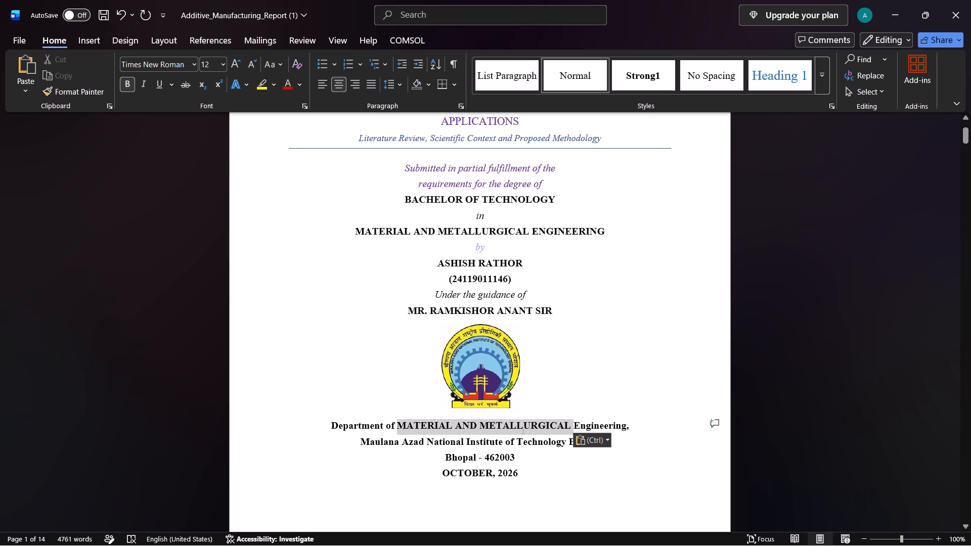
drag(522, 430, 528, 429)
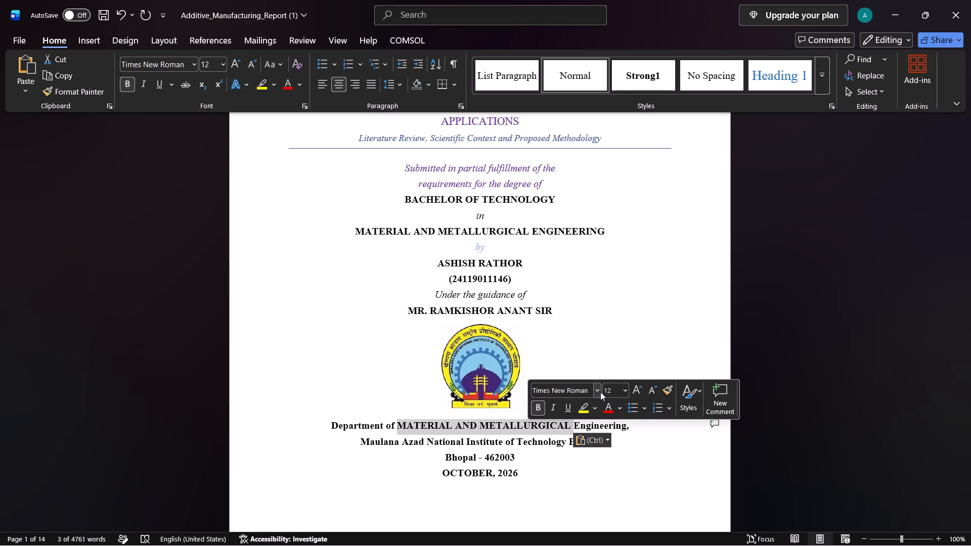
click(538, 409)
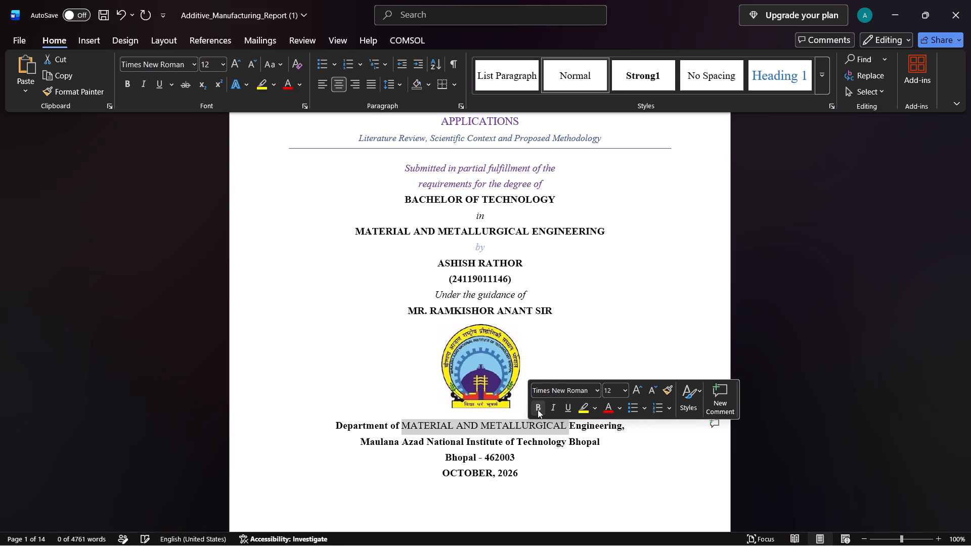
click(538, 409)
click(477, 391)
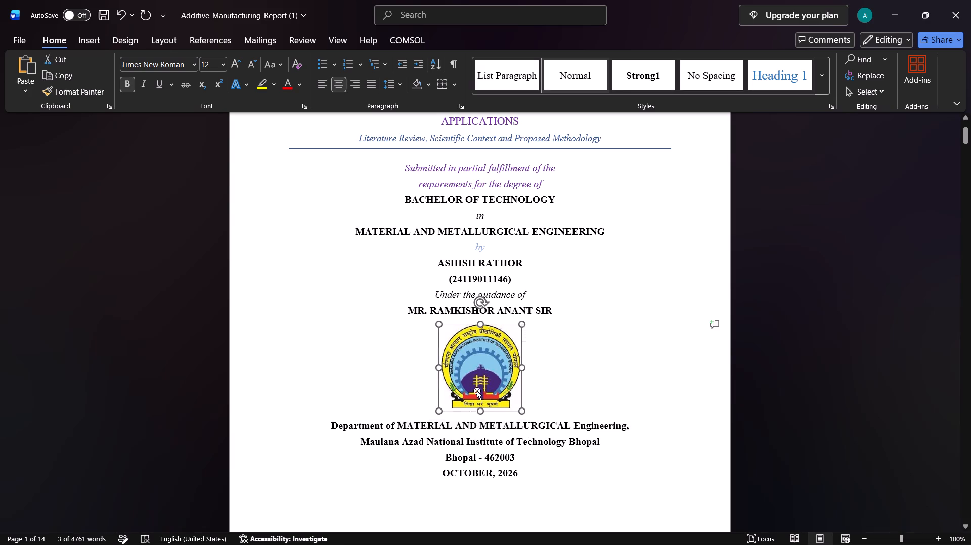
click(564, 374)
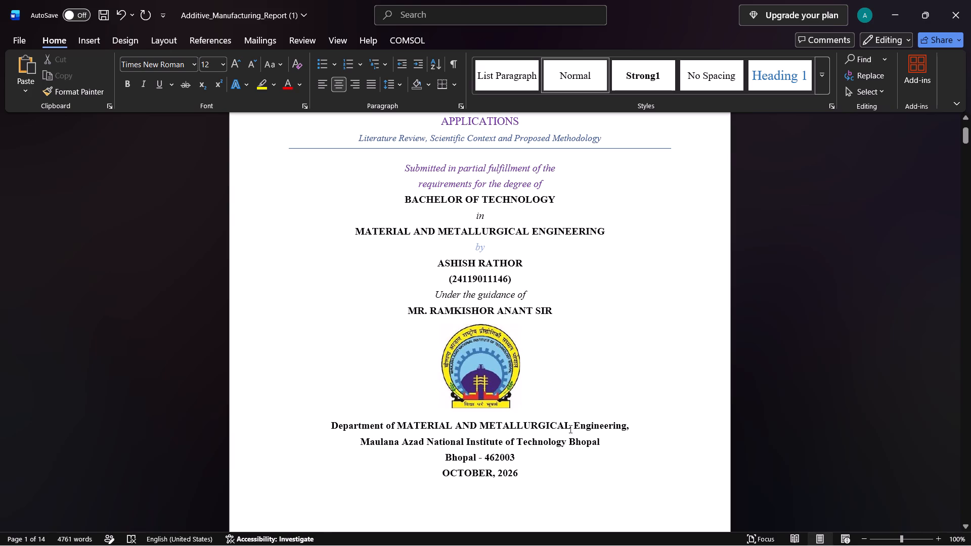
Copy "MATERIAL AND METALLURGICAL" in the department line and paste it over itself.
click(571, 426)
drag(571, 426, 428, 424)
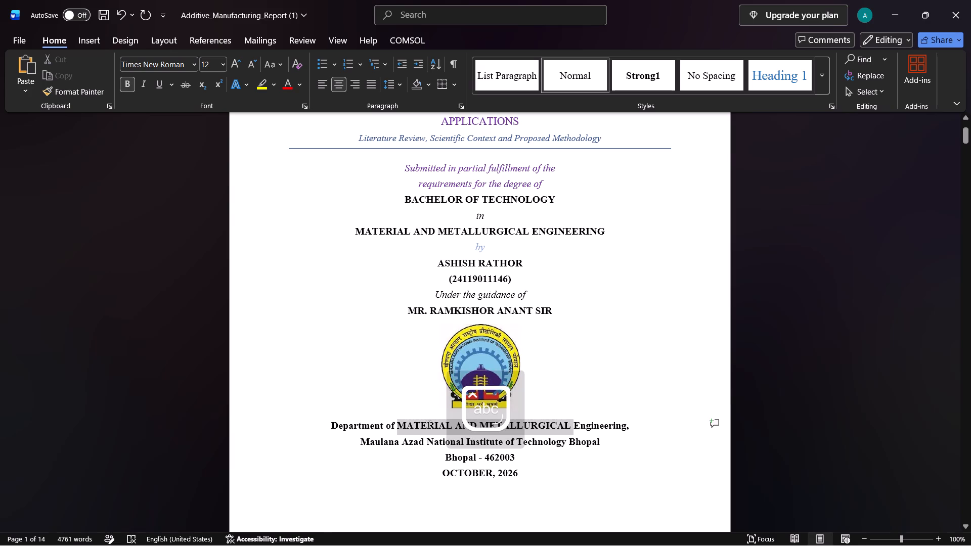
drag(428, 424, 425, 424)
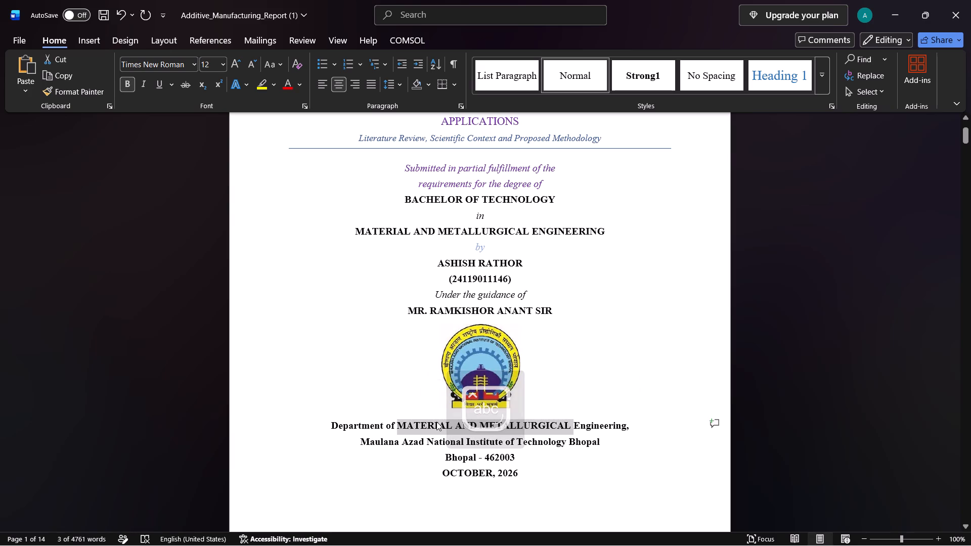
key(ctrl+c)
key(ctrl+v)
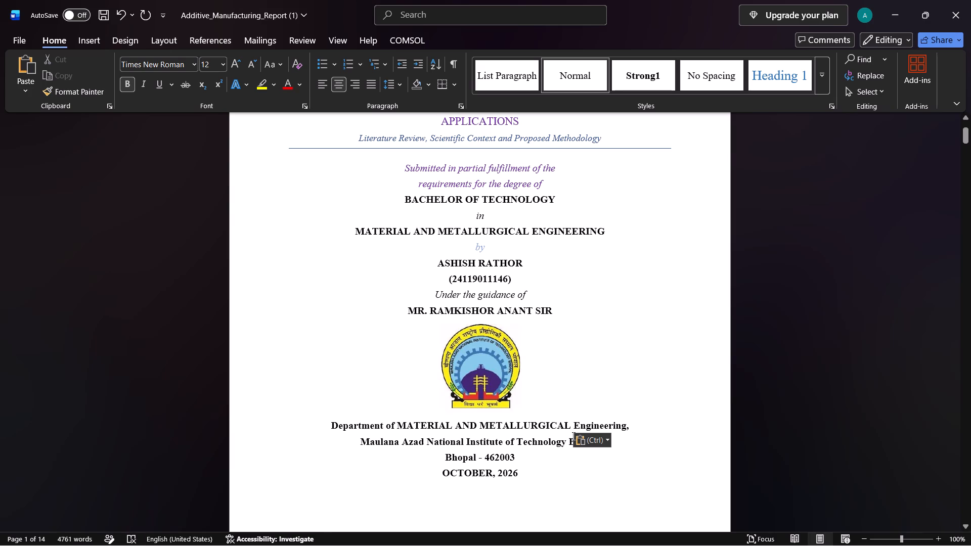
Replace "MATERIAL AND METALLURGICAL" in the department line below the logo with "Material and Metallurgical" in title case.
drag(570, 423, 468, 423)
drag(569, 424, 406, 425)
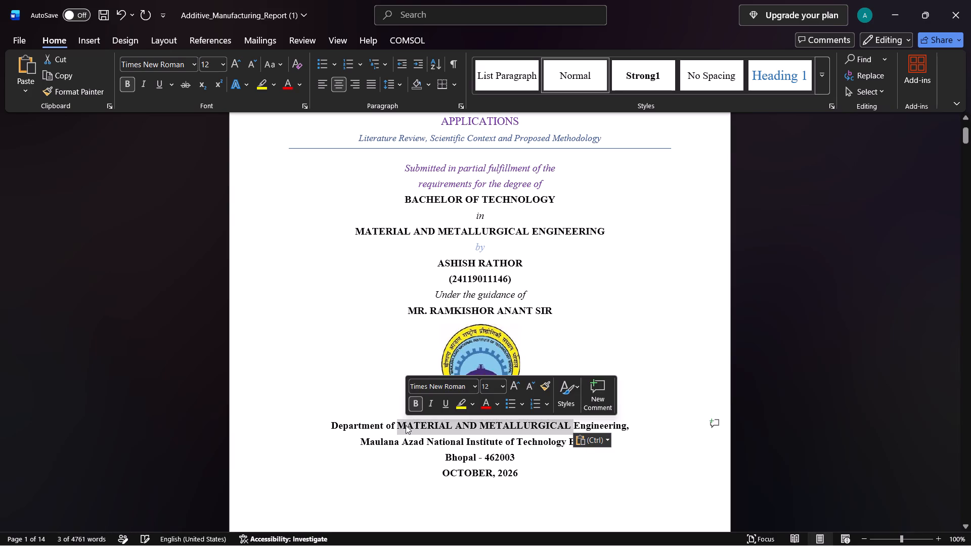
key(BackSpace)
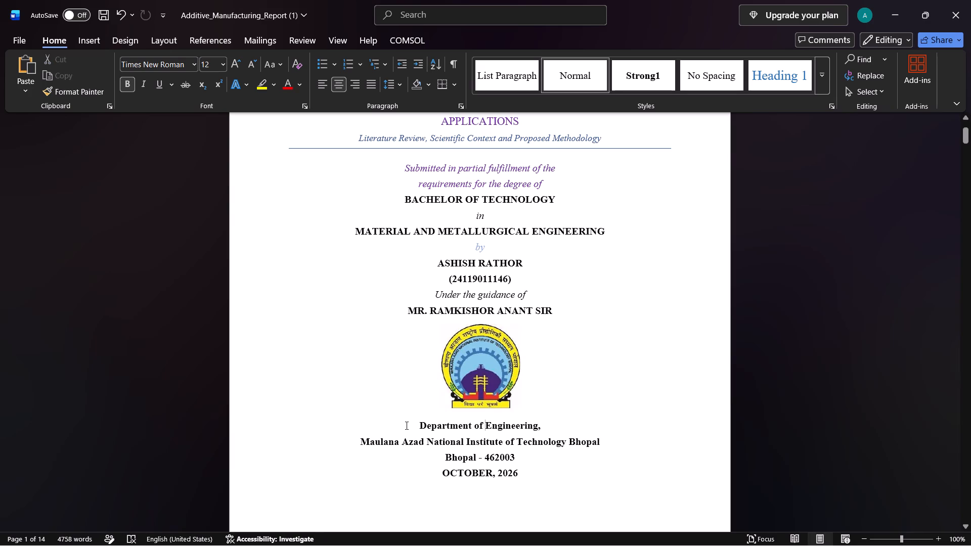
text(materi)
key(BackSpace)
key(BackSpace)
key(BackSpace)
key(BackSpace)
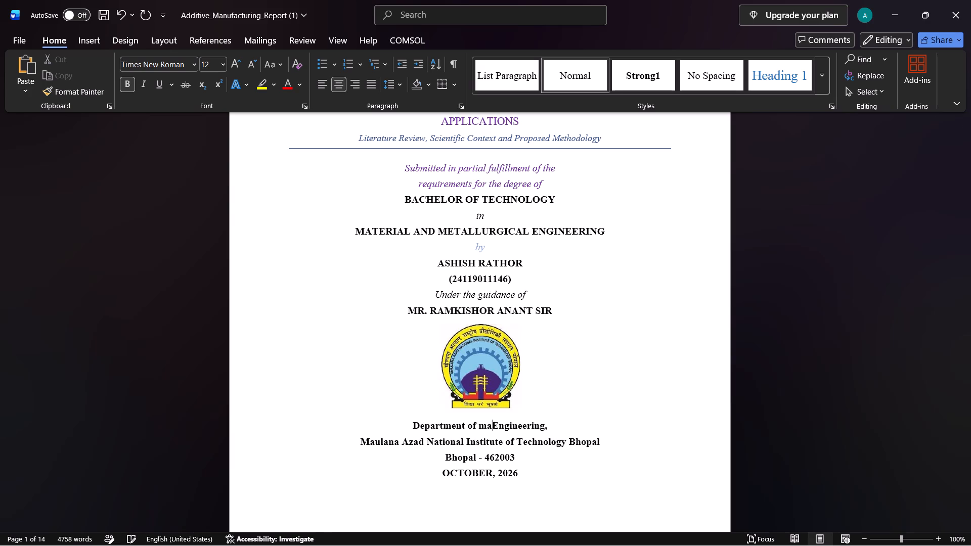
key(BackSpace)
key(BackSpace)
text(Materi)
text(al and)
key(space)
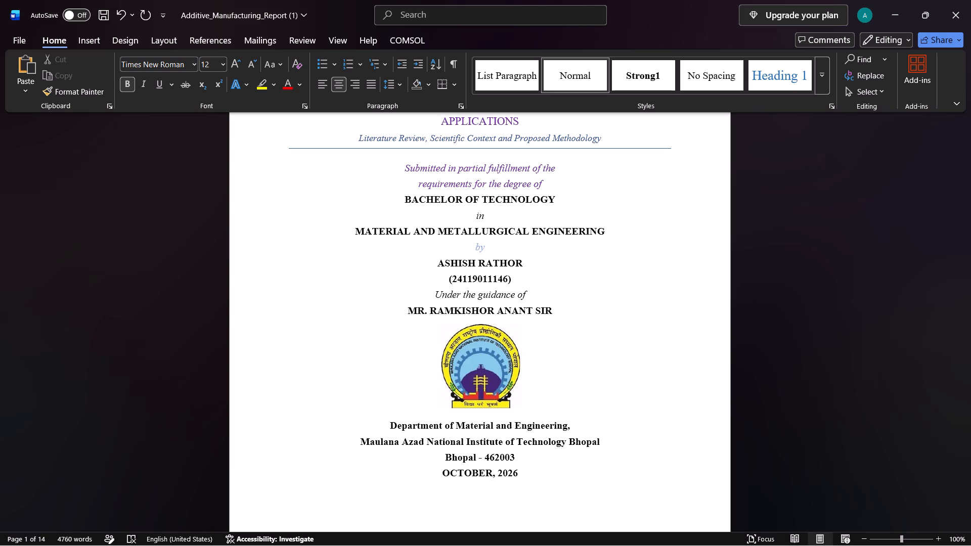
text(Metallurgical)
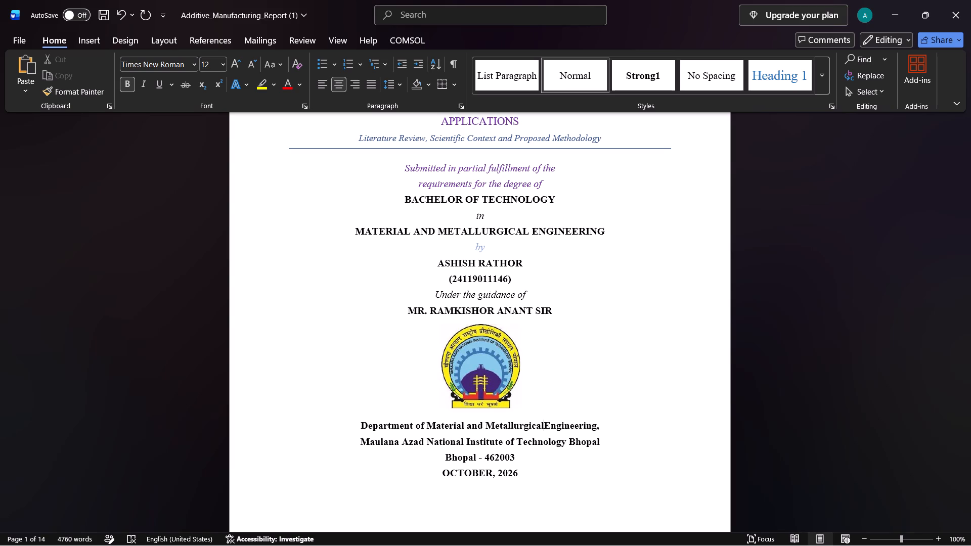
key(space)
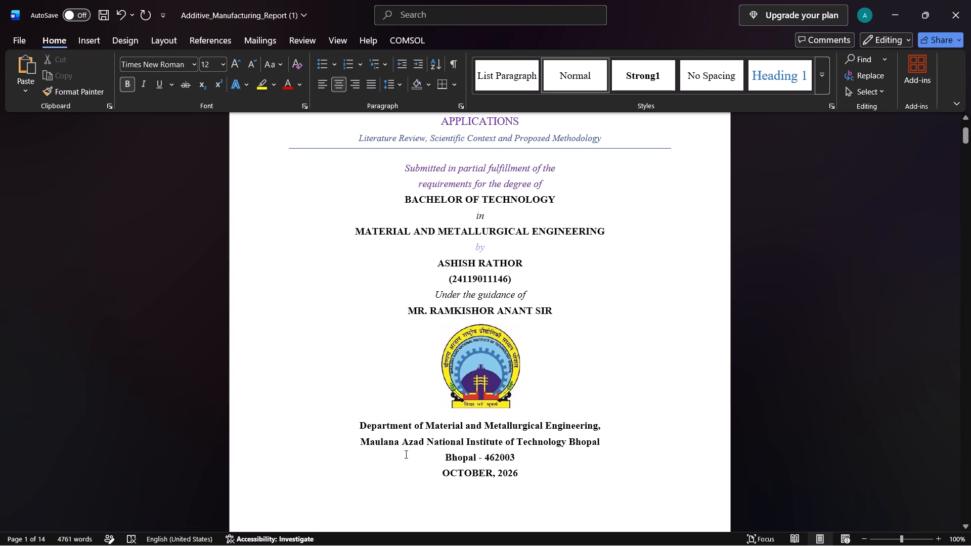
Look through the pages after the cover, from the contents list to the start of the Introduction.
scroll(470, 476, down, 9)
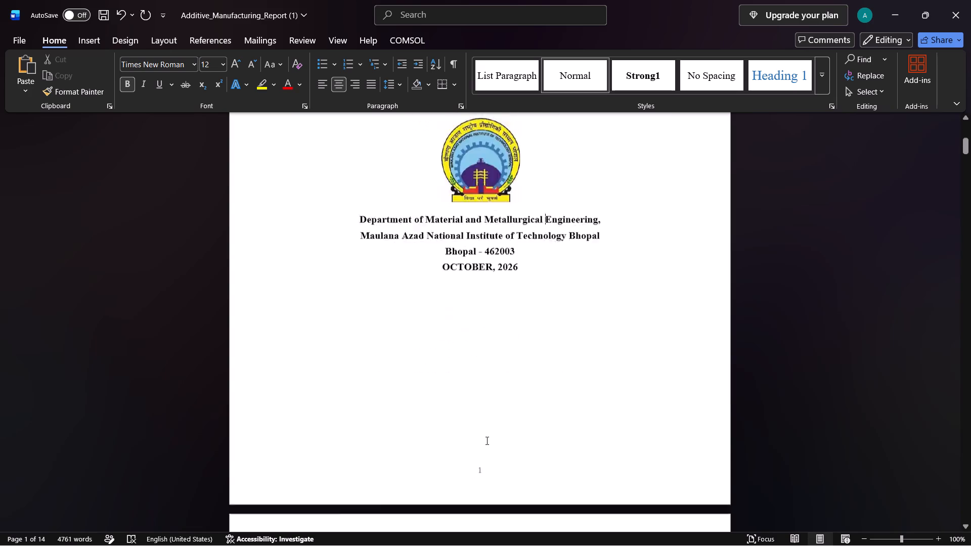
scroll(486, 440, down, 5)
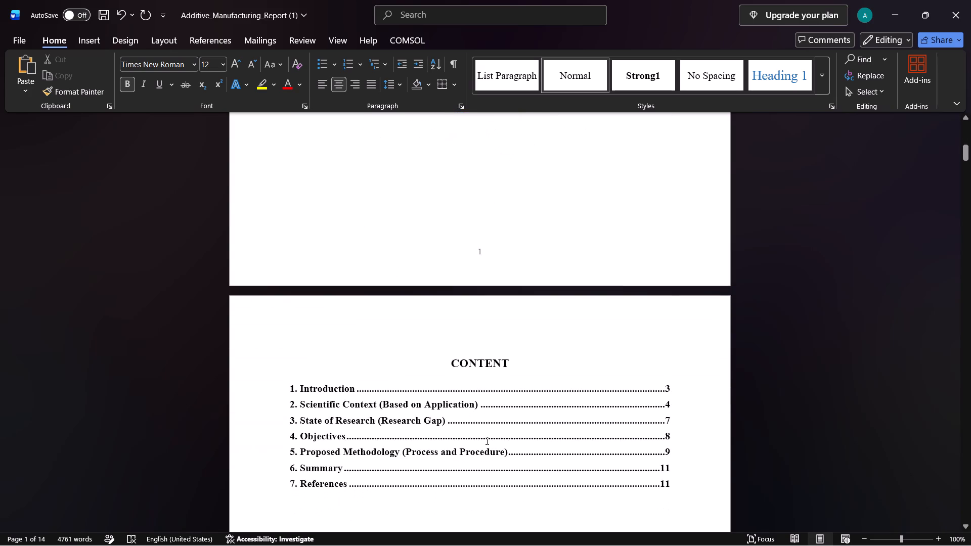
scroll(486, 440, down, 13)
scroll(486, 440, up, 2)
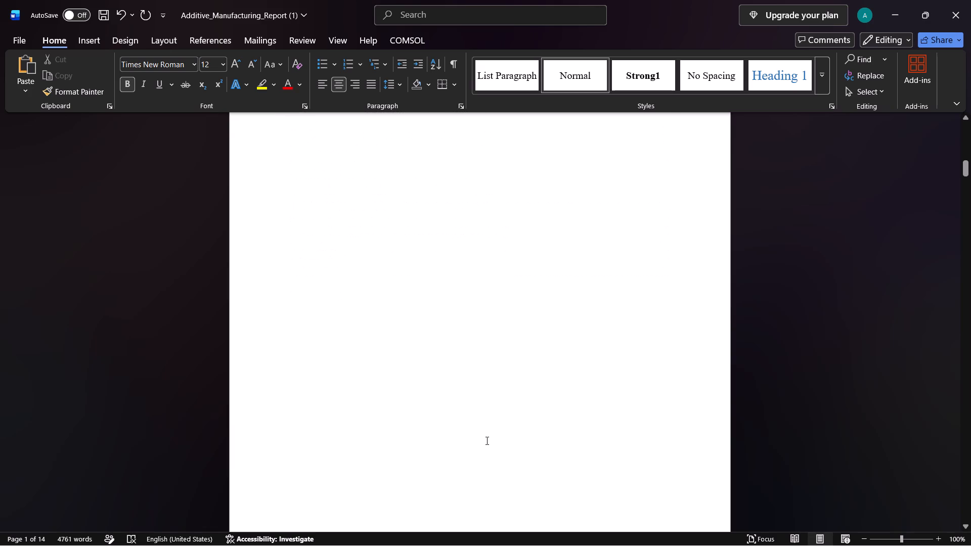
scroll(486, 440, up, 15)
scroll(486, 440, down, 19)
scroll(487, 438, down, 16)
Close the report document and minimize the Downloads folder window.
click(970, 0)
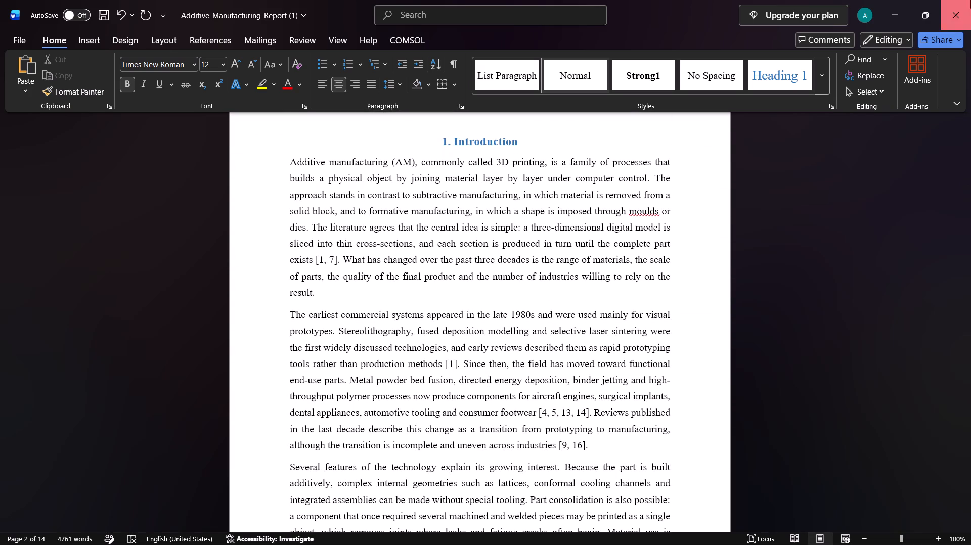
click(530, 375)
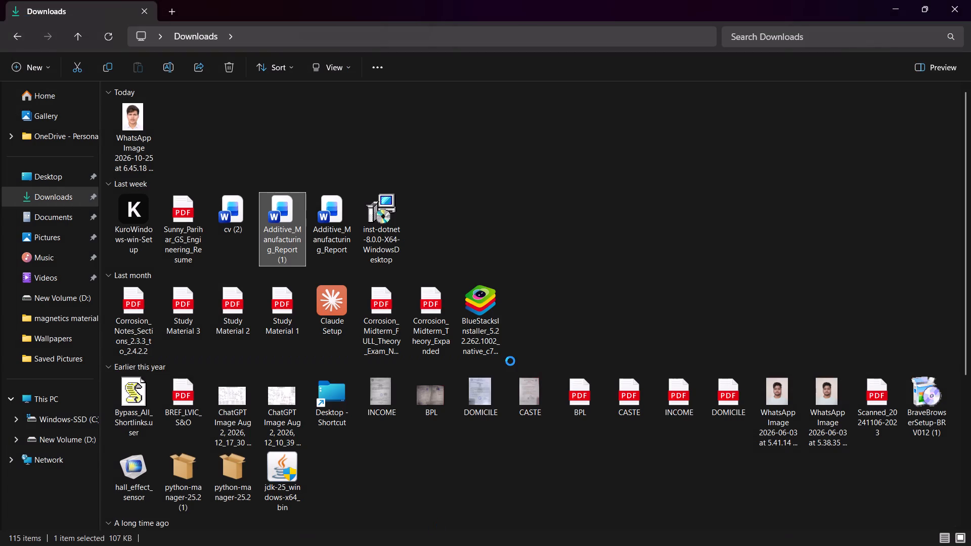
click(899, 0)
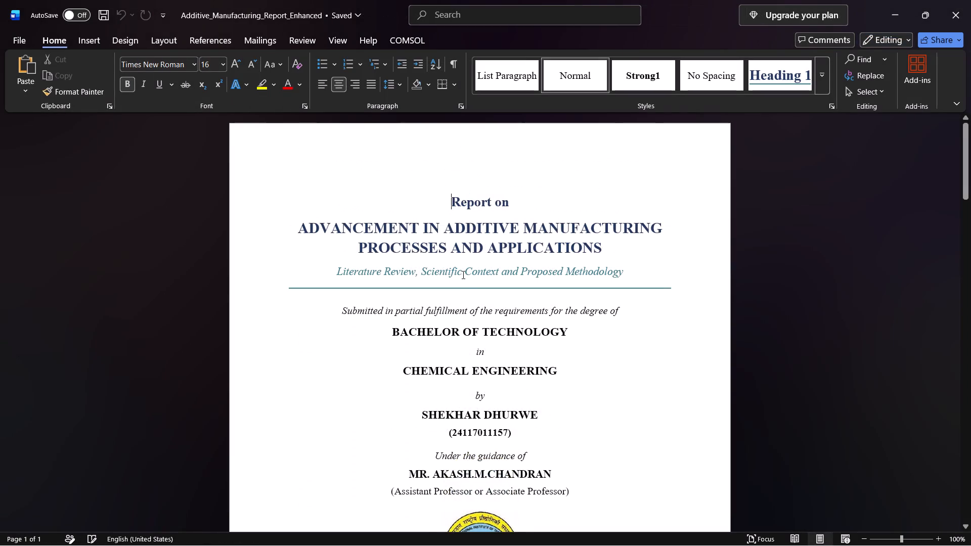
Change the degree branch on the cover page to "MATERIALS AND METALLURGICAL ENGINEERING".
scroll(464, 275, down, 1)
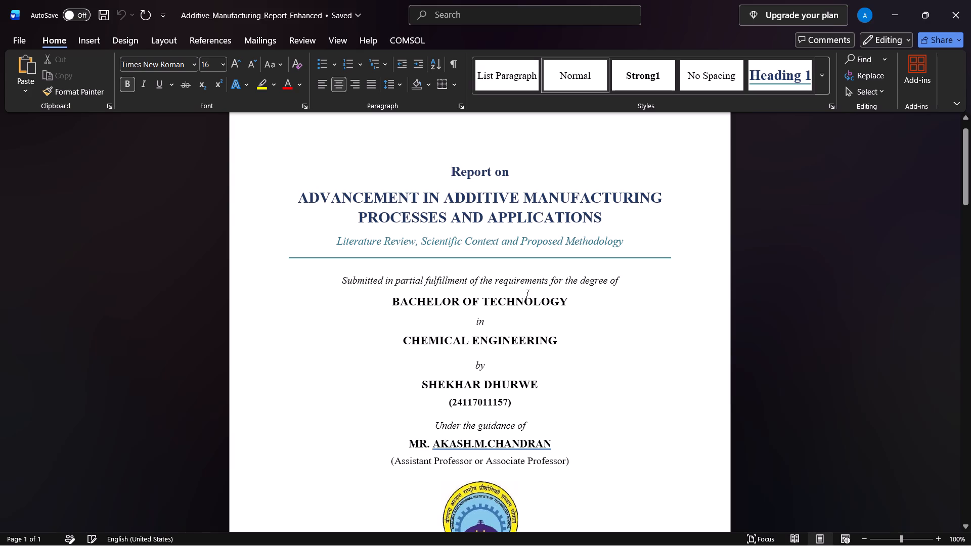
click(469, 340)
key(BackSpace)
key(BackSpace)
key(BackSpace)
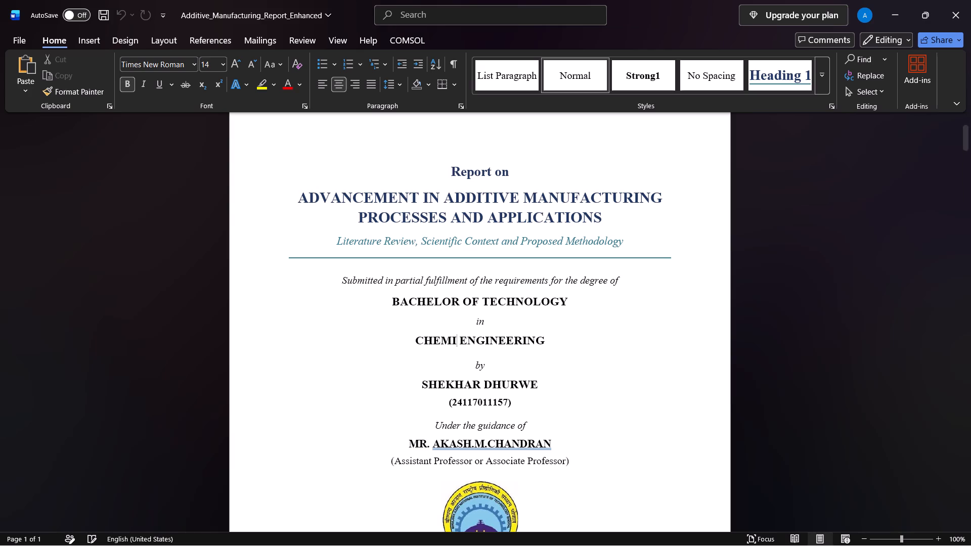
key(BackSpace)
key(BackSpace)
key(BackSpace)
key(BackSpace)
key(BackSpace)
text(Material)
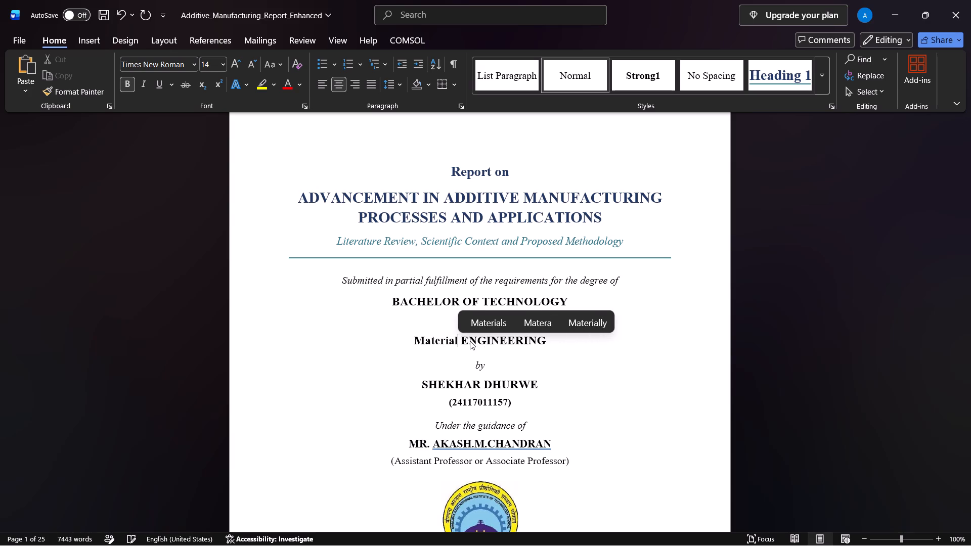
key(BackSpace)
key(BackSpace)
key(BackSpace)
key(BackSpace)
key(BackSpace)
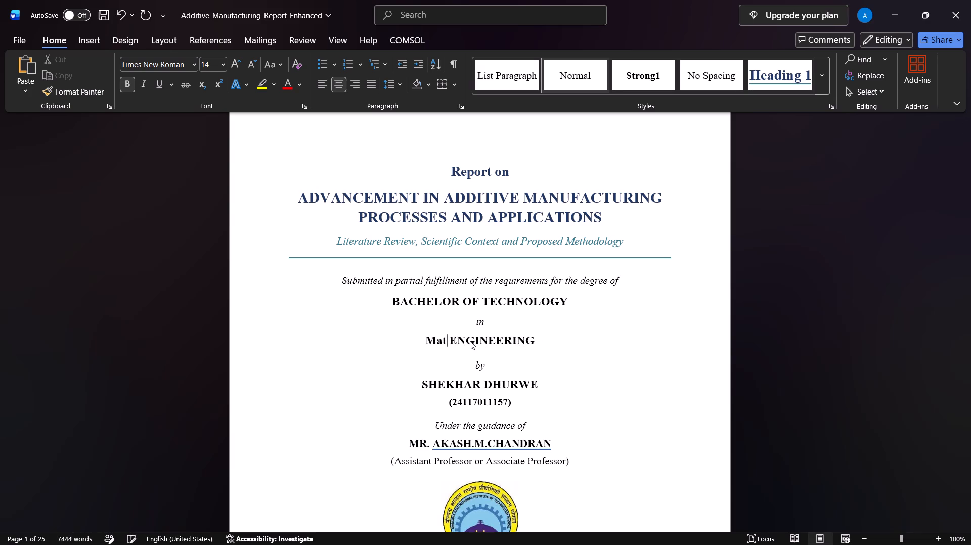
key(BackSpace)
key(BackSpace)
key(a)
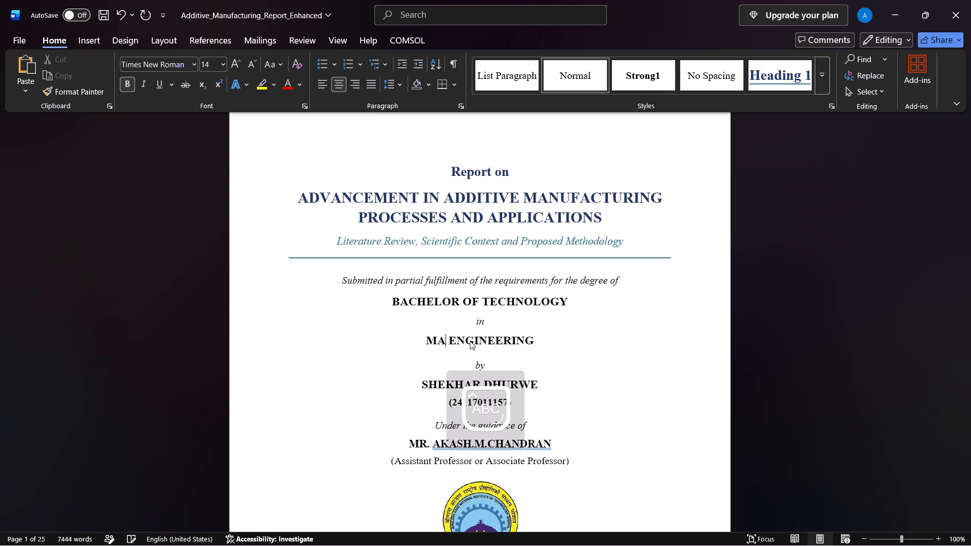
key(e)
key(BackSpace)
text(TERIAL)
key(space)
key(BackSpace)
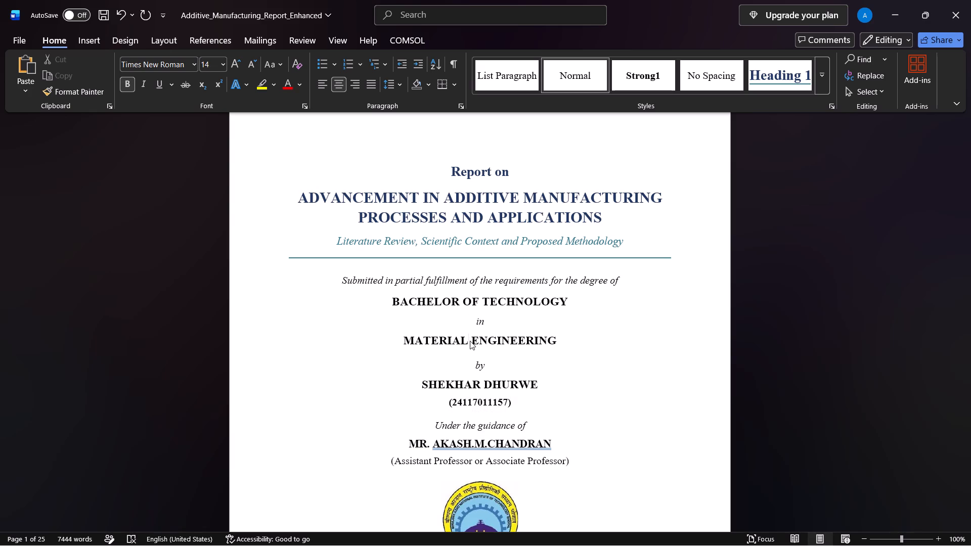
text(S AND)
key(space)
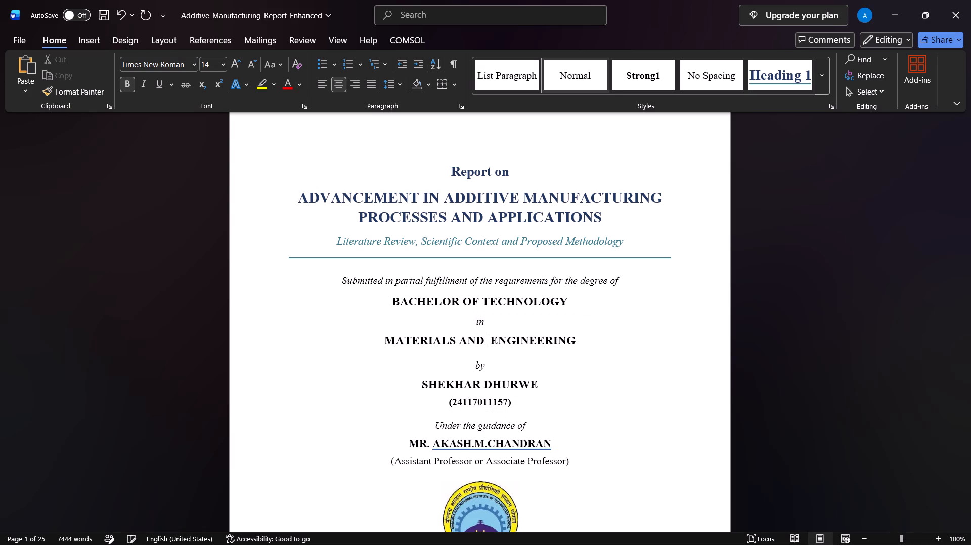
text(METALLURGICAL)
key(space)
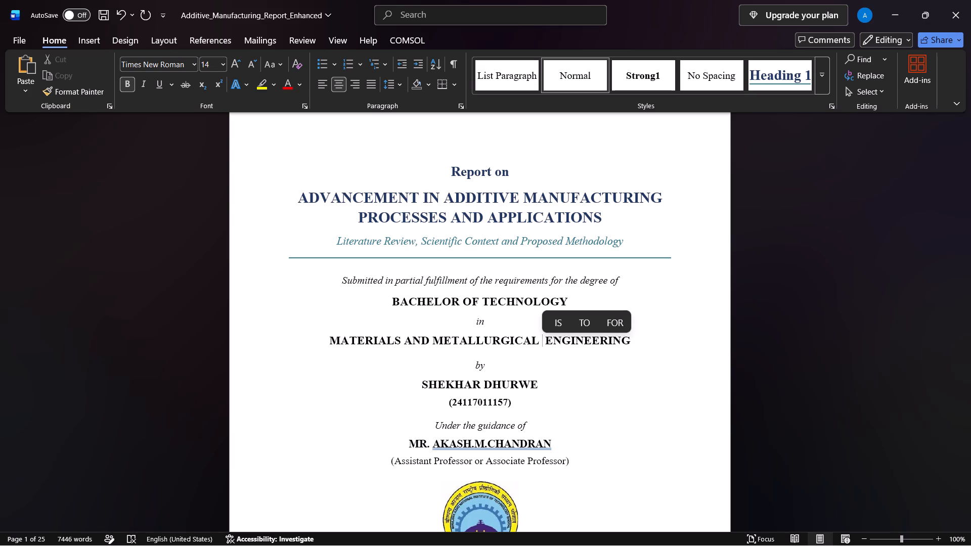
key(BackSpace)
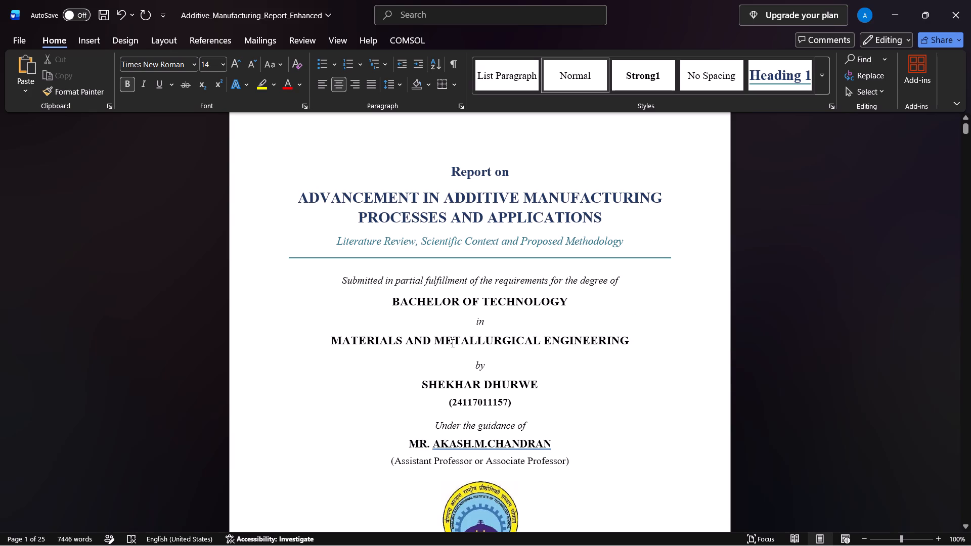
Replace the student name under "by" on the cover page with the new student's name in capitals.
scroll(506, 350, down, 1)
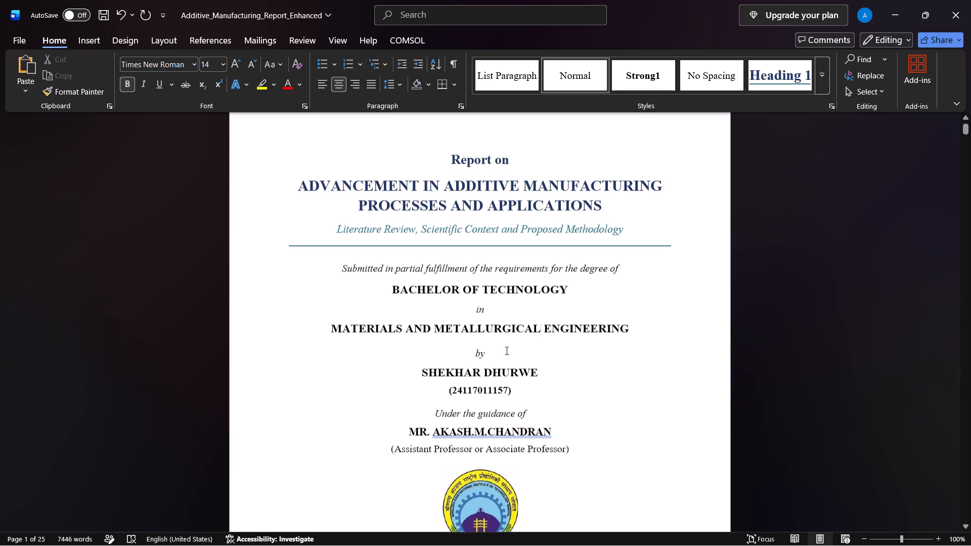
scroll(506, 350, down, 1)
click(540, 321)
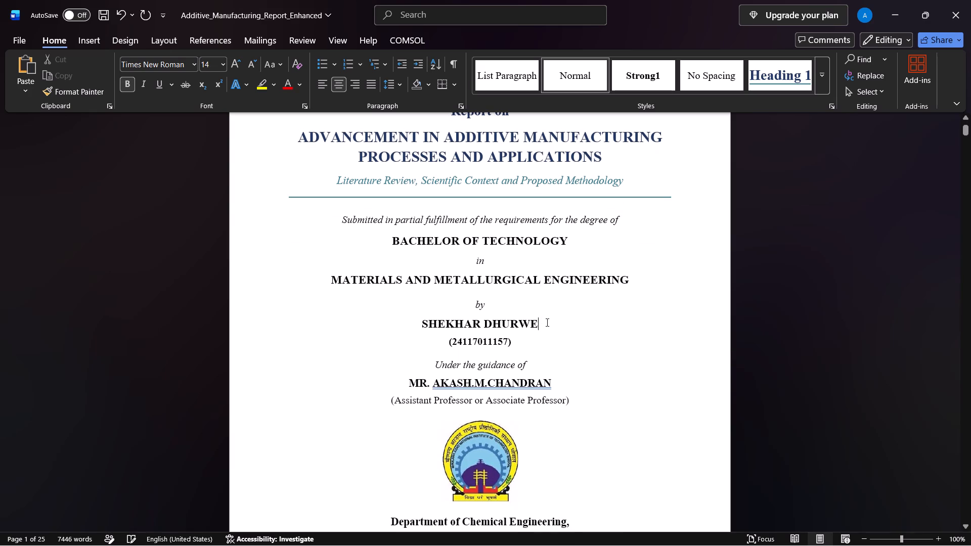
key(BackSpace)
key(BackSpace)
key(BackSpace)
key(BackSpace)
key(BackSpace)
key(BackSpace)
key(BackSpace)
key(BackSpace)
key(BackSpace)
key(BackSpace)
key(BackSpace)
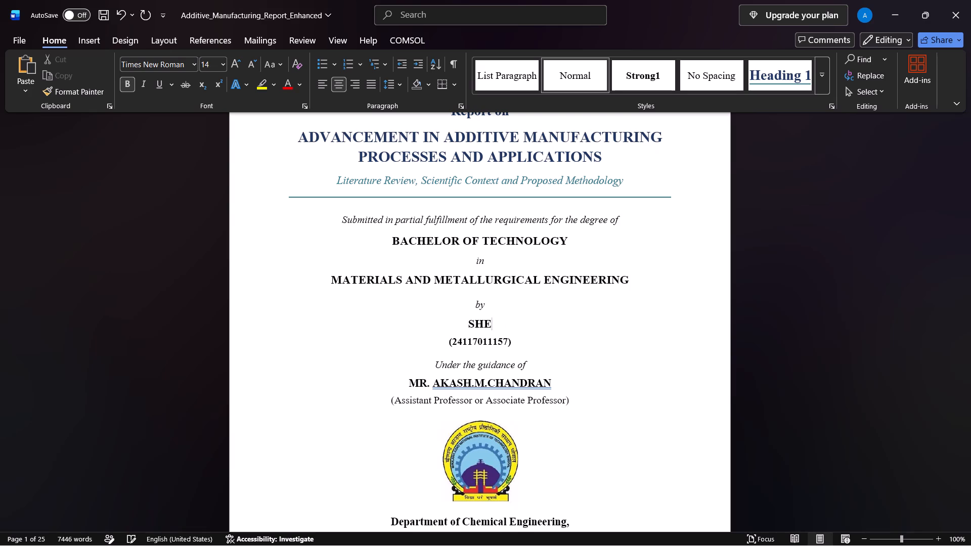
key(BackSpace)
key(BackSpace)
key(BackSpace)
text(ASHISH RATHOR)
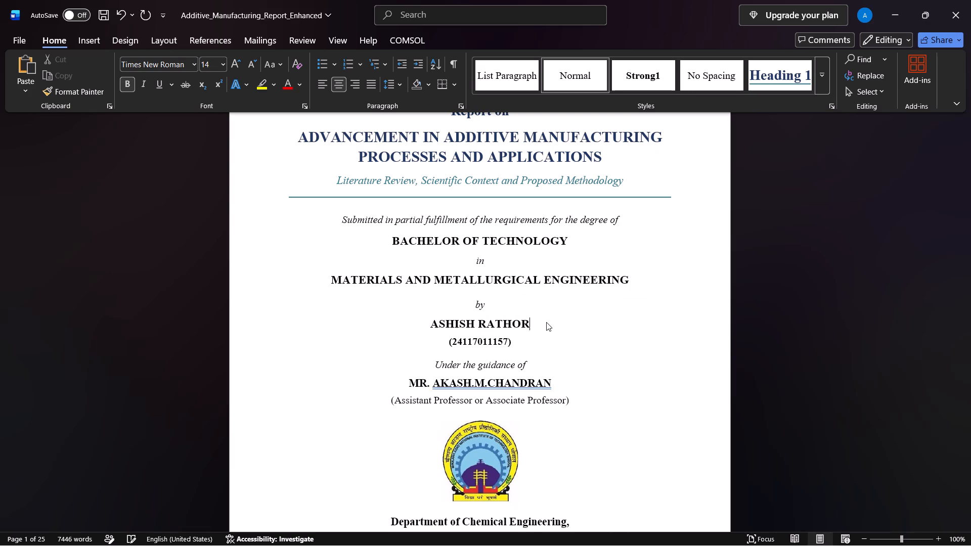
Correct the roll number in brackets below the student name to the new student's number.
click(507, 338)
key(BackSpace)
key(BackSpace)
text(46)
click(481, 343)
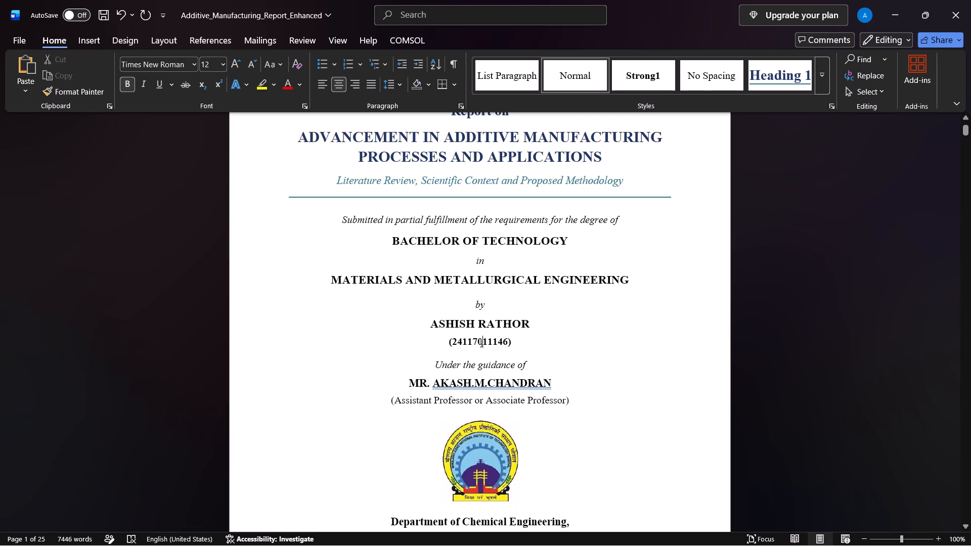
click(479, 343)
key(BackSpace)
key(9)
Replace the supervisor's name under "Under the guidance of" with the new supervisor's, using the title "DR." and ending in "SIR".
drag(552, 379, 507, 382)
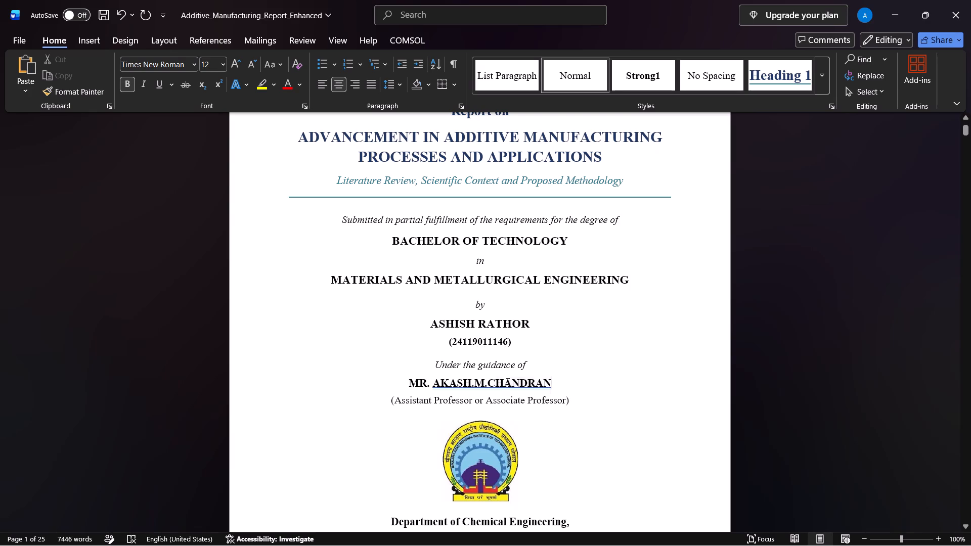
drag(507, 382, 432, 381)
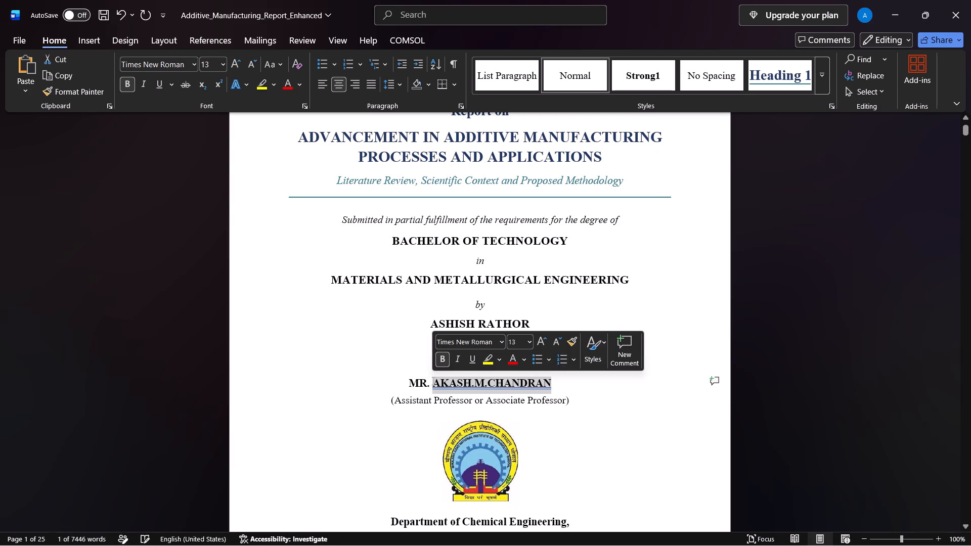
key(BackSpace)
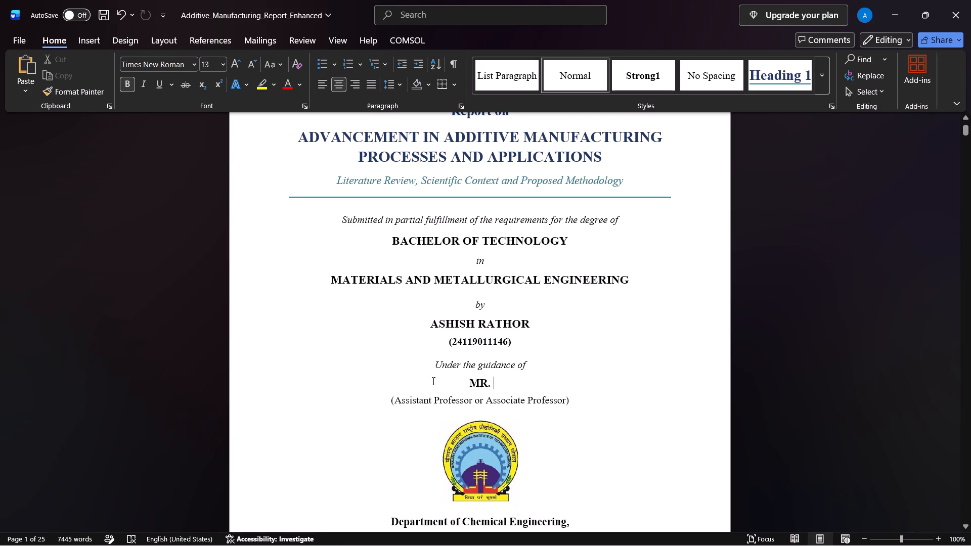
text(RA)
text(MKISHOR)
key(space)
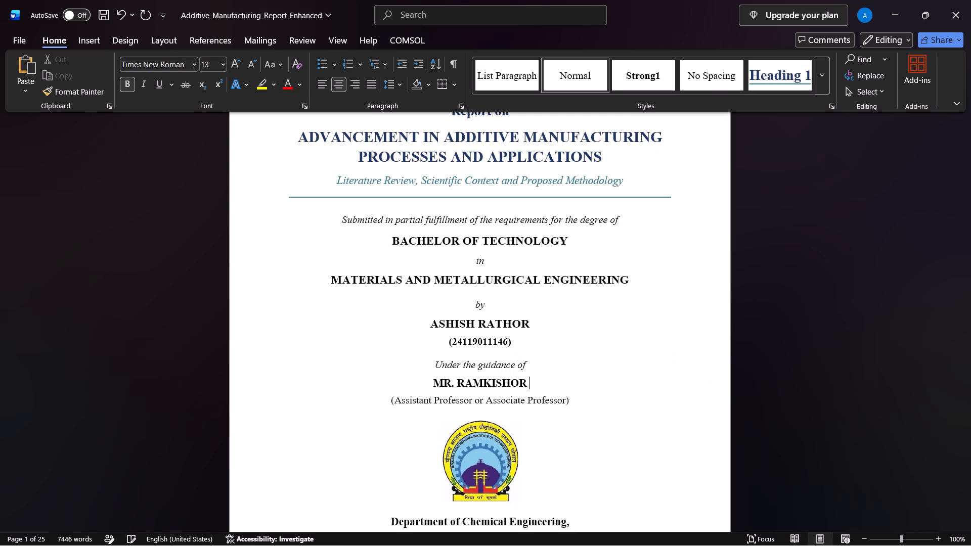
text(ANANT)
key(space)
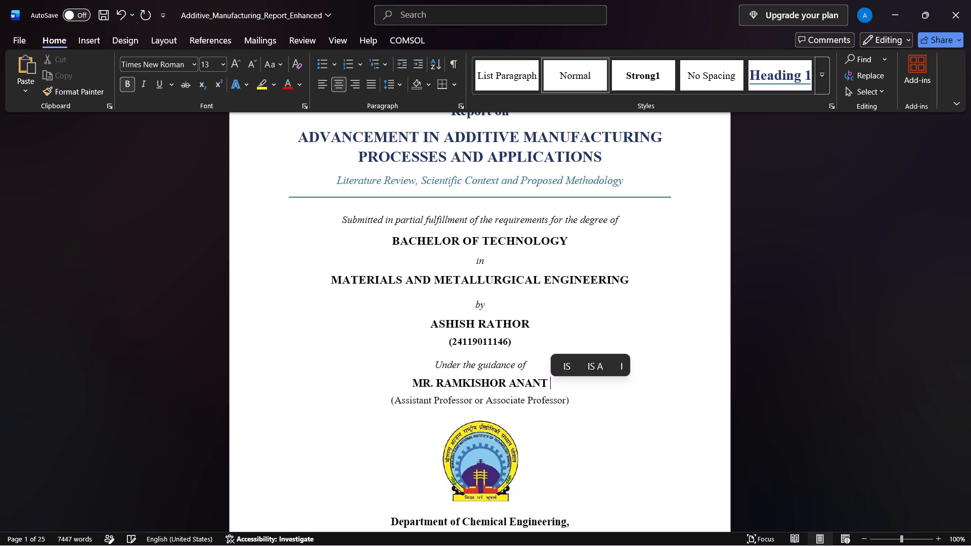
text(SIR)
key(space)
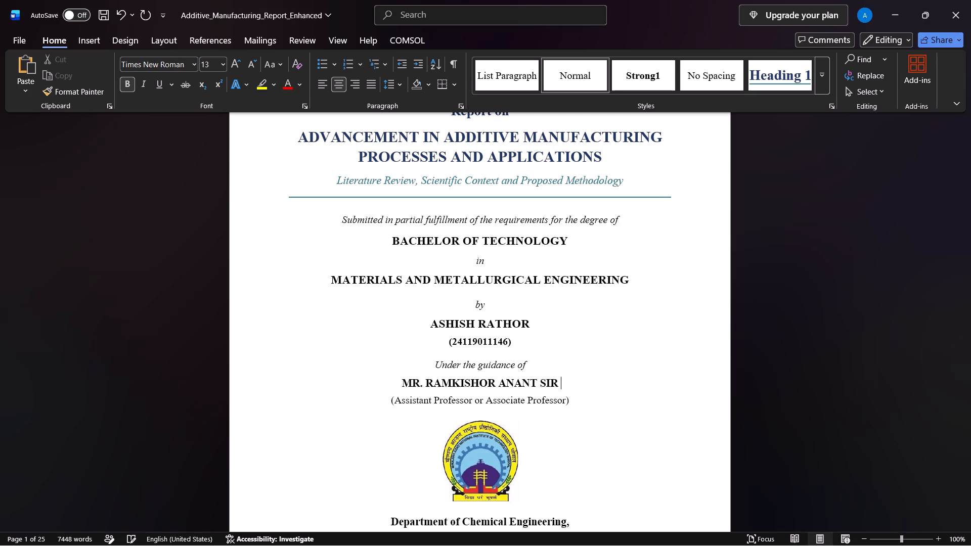
click(389, 400)
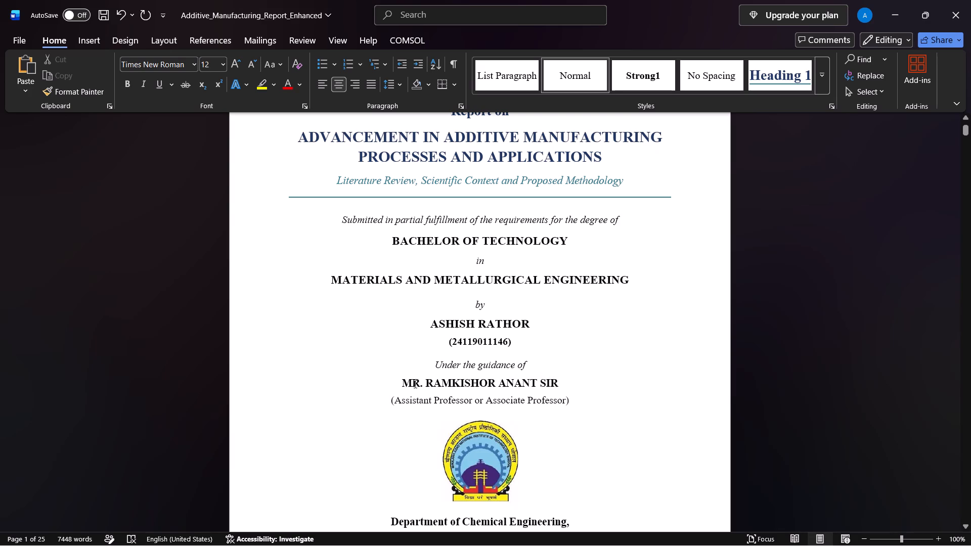
click(413, 384)
key(BackSpace)
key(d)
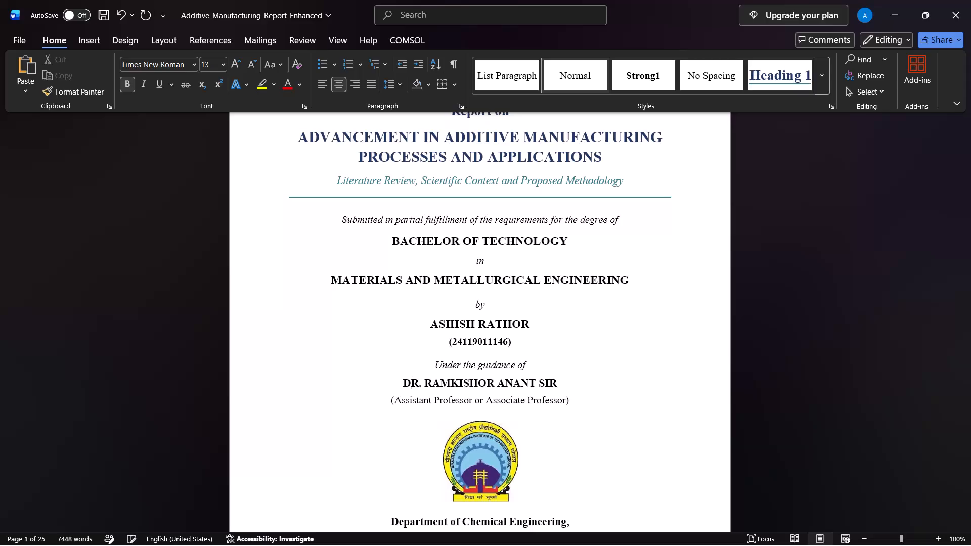
Delete the "(Assistant Professor or Associate Professor)" line below the supervisor's name.
drag(388, 402, 389, 401)
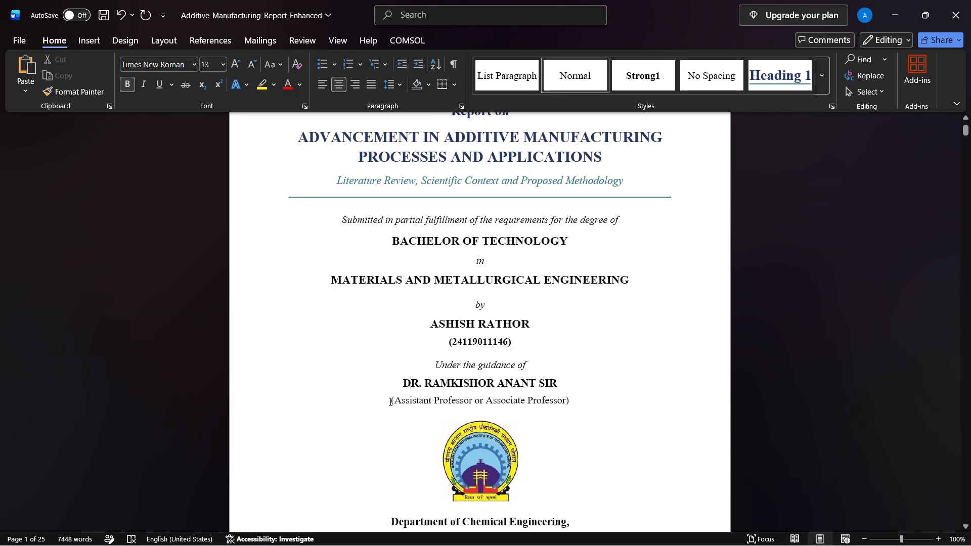
drag(389, 401, 591, 400)
key(BackSpace)
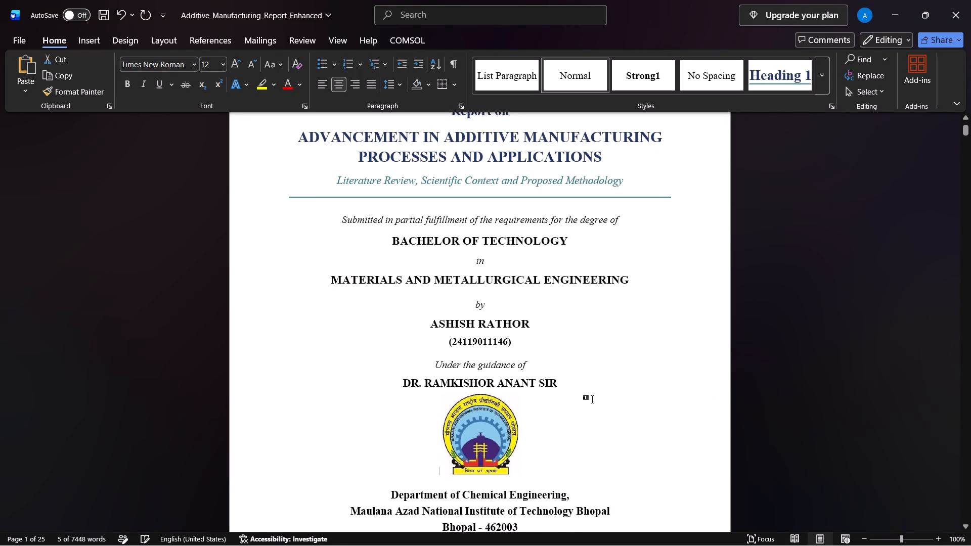
Change the department line below the institute logo to "Department of Materials and Metallurgical Engineering,".
scroll(565, 400, down, 4)
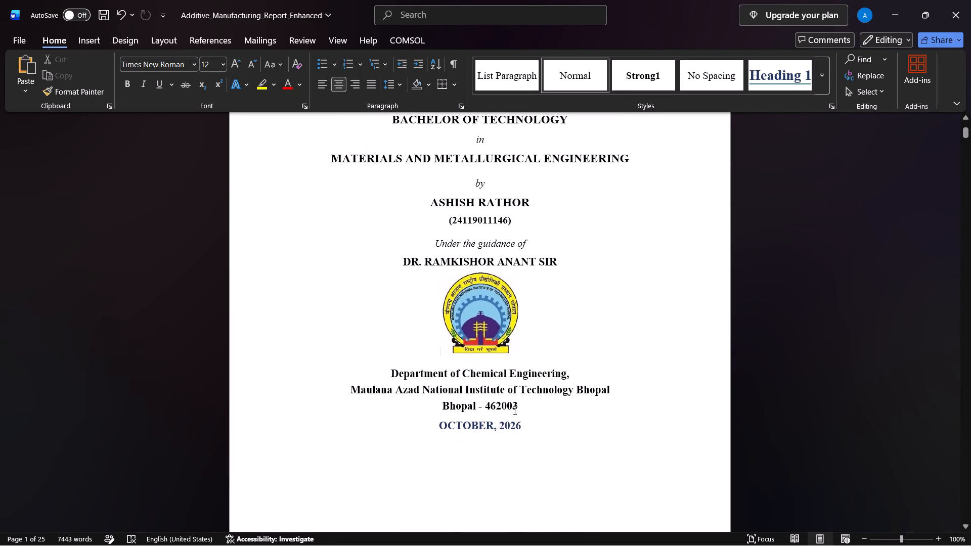
click(506, 373)
key(BackSpace)
key(BackSpace)
key(BackSpace)
key(BackSpace)
key(BackSpace)
key(BackSpace)
key(BackSpace)
key(BackSpace)
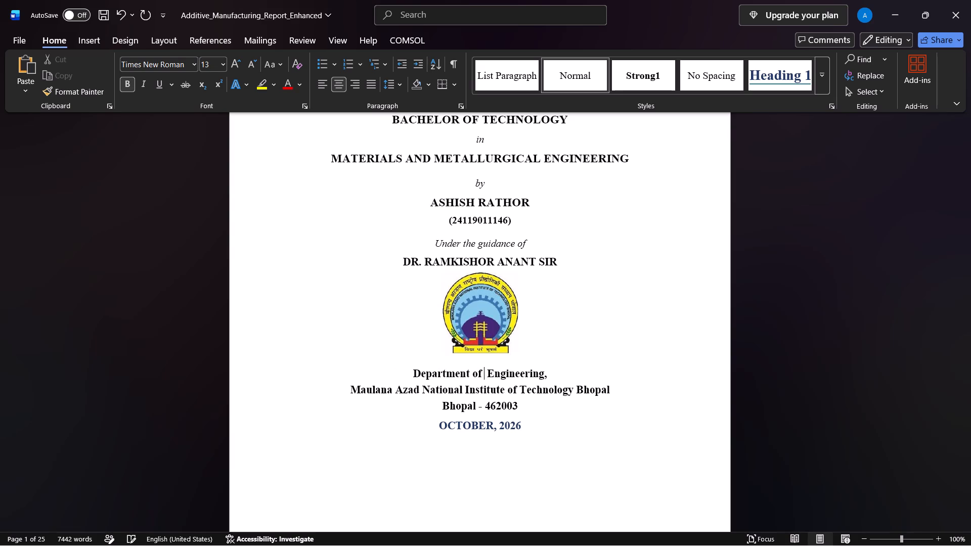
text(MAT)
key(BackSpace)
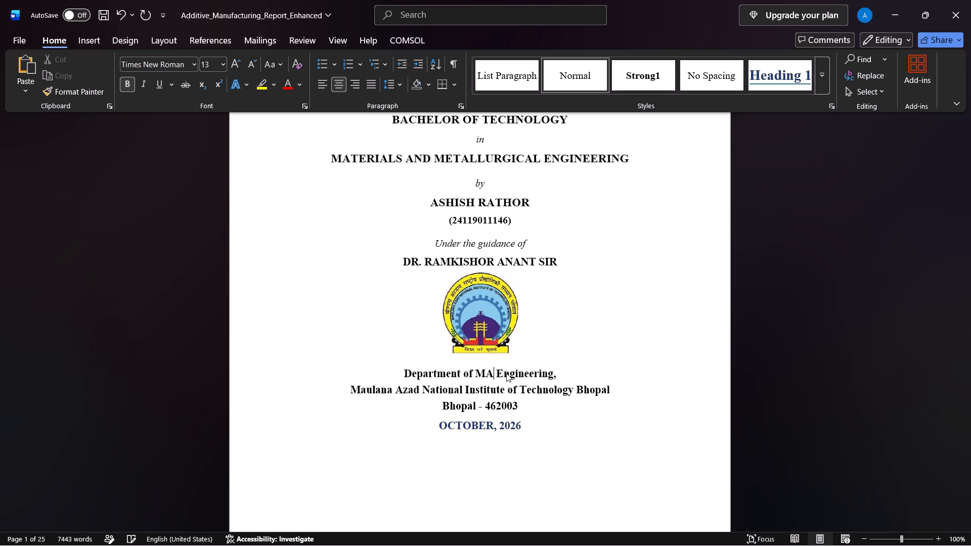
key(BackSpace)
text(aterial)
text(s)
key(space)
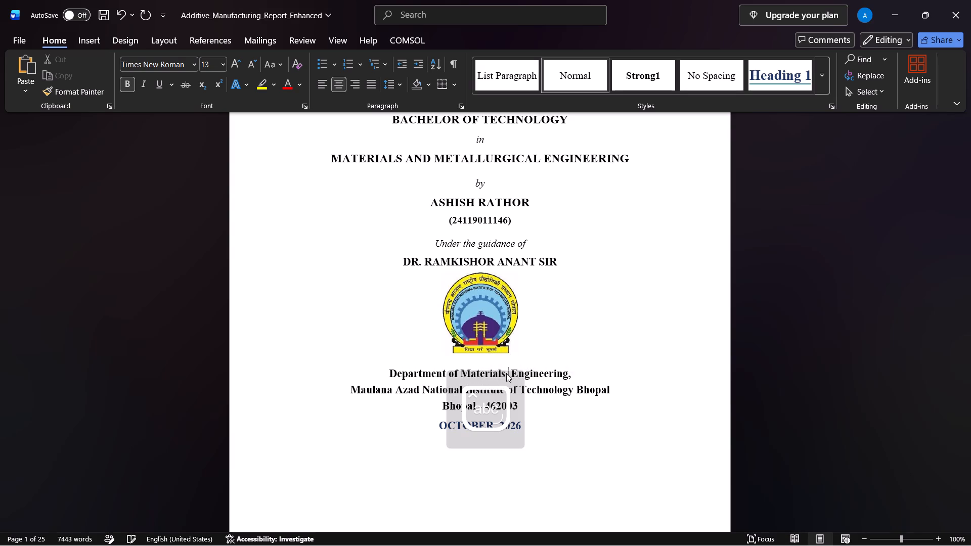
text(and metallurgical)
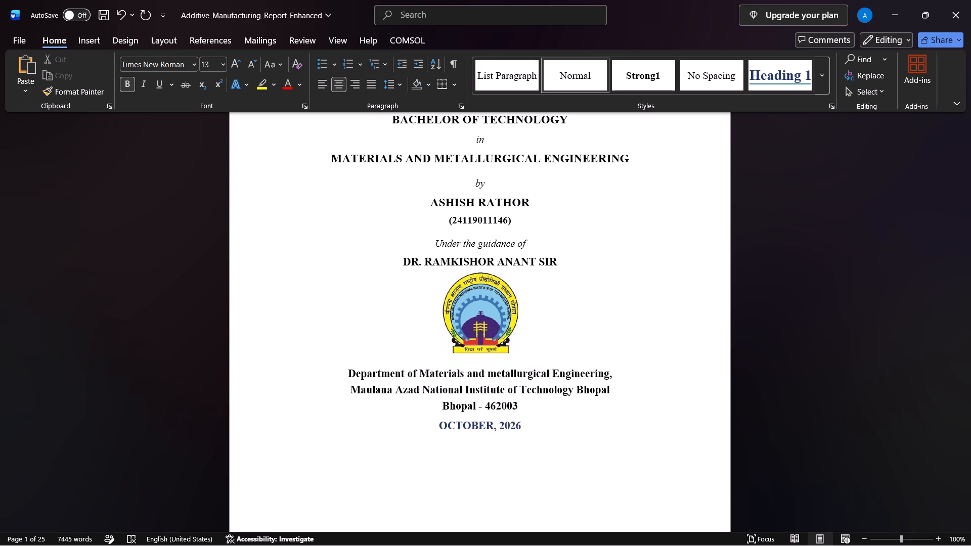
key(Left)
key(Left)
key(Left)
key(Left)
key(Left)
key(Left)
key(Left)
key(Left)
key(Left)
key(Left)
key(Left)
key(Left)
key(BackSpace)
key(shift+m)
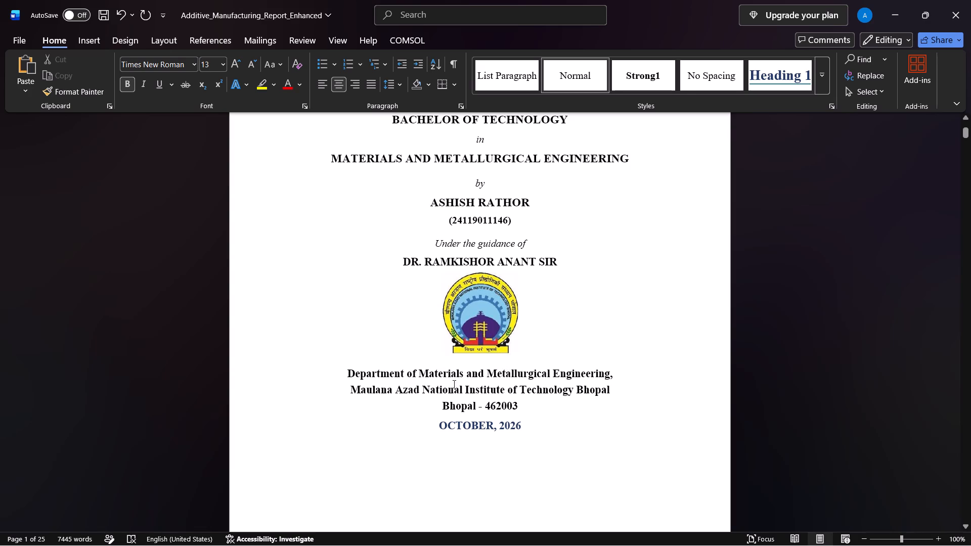
Skim the report from the cover page through the contents and early sections to check which parts still need adapting.
scroll(556, 414, down, 1)
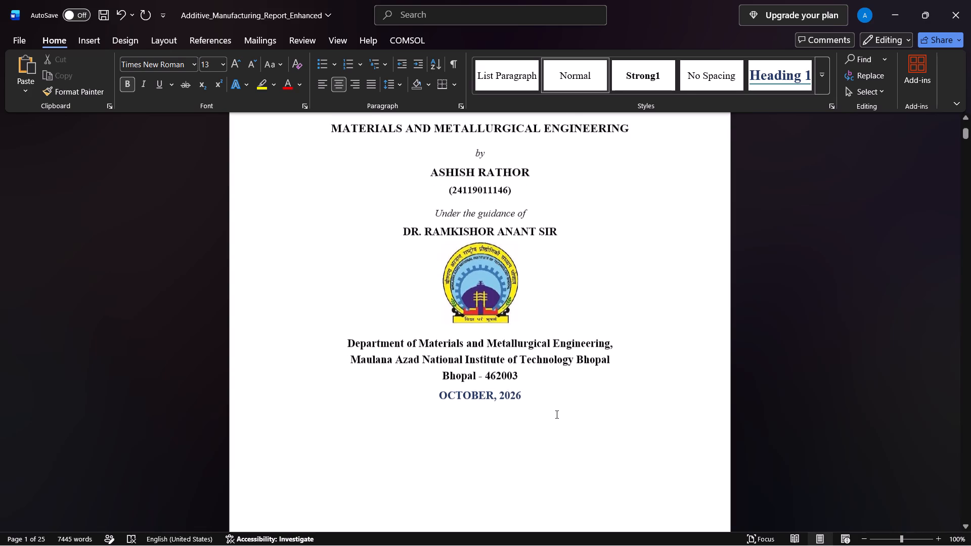
scroll(556, 414, down, 2)
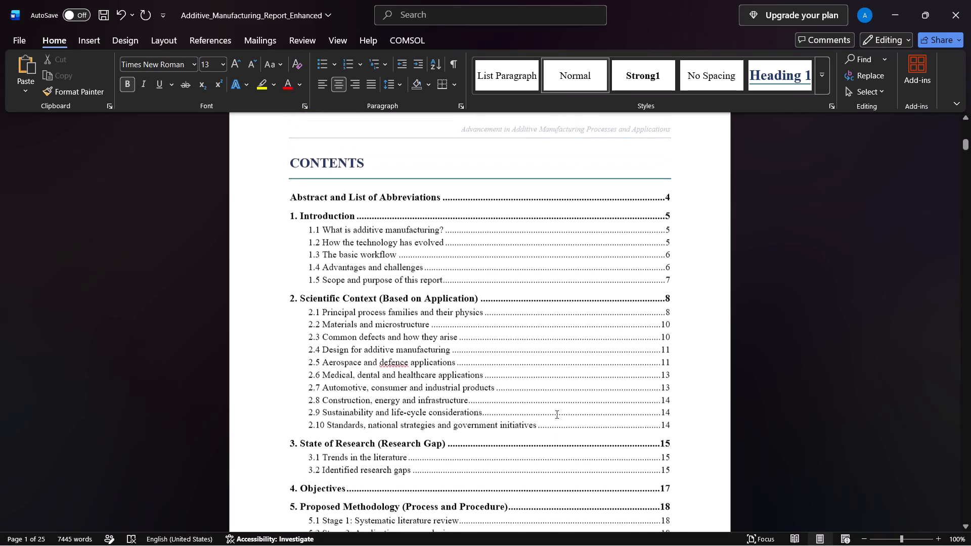
scroll(556, 414, down, 1)
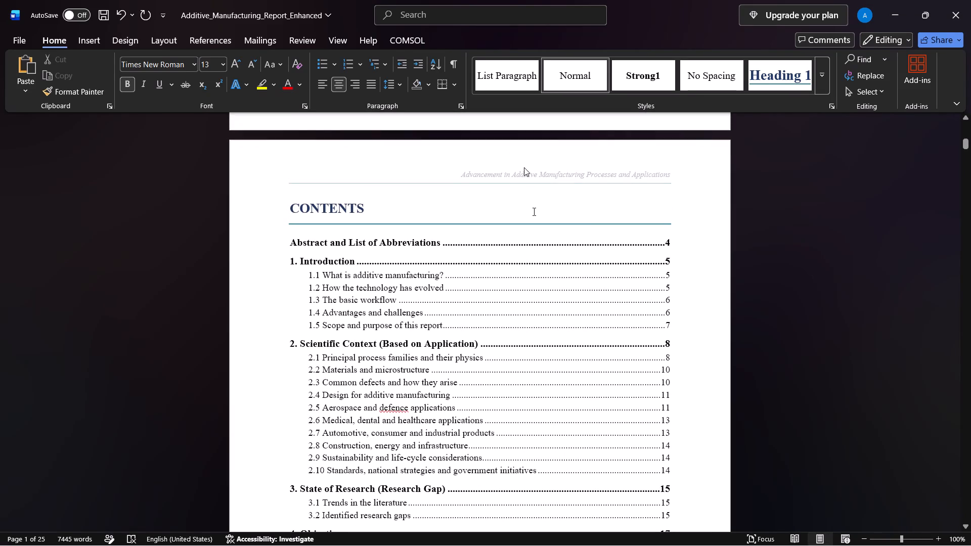
scroll(482, 254, down, 1)
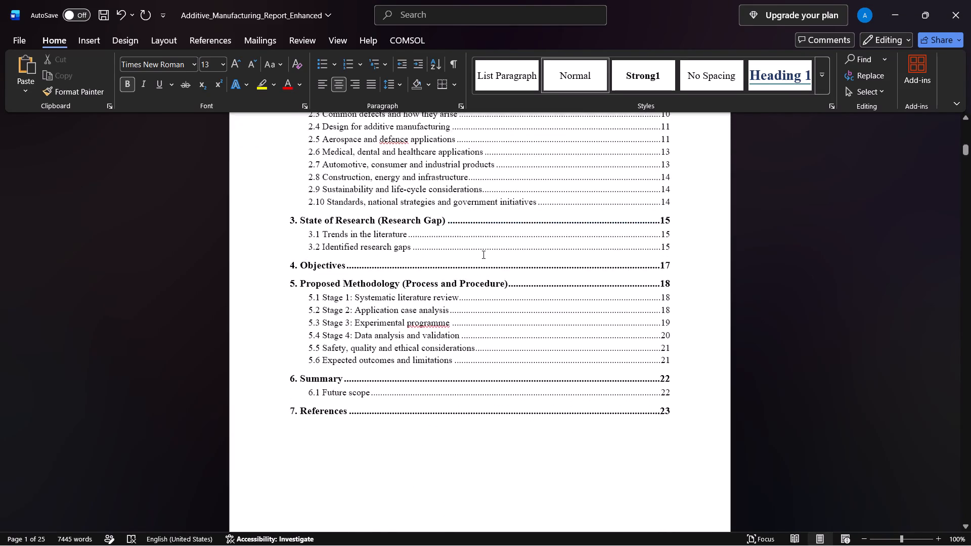
scroll(482, 254, down, 2)
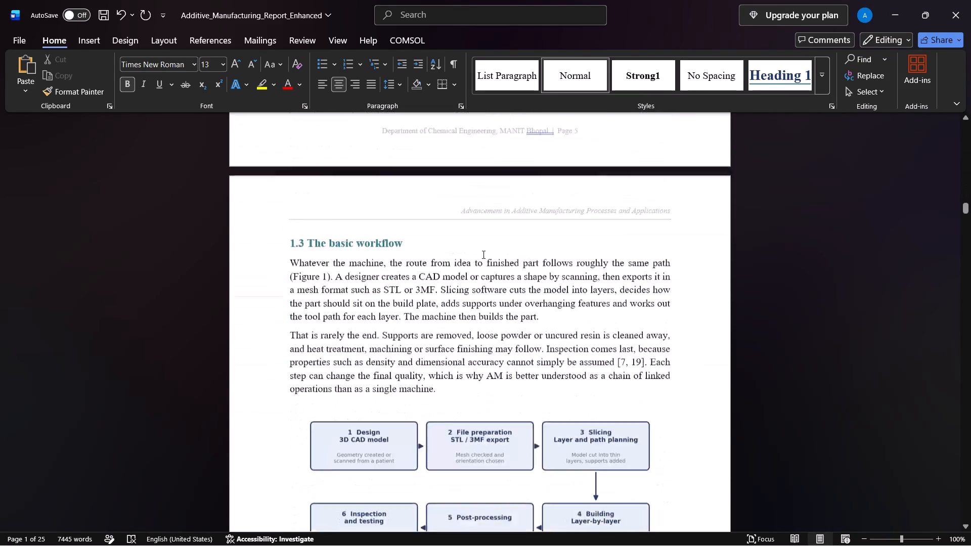
scroll(482, 254, down, 1)
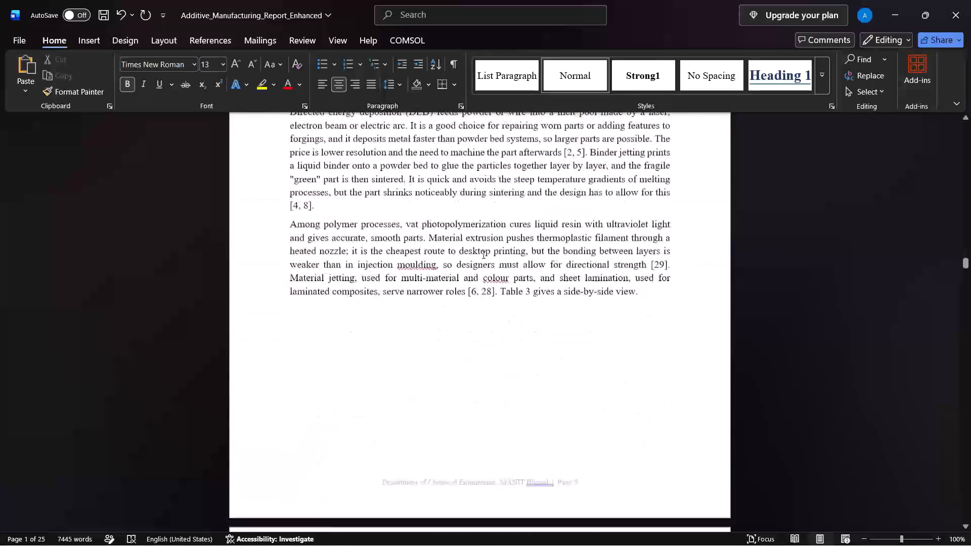
scroll(482, 254, down, 2)
scroll(482, 254, up, 18)
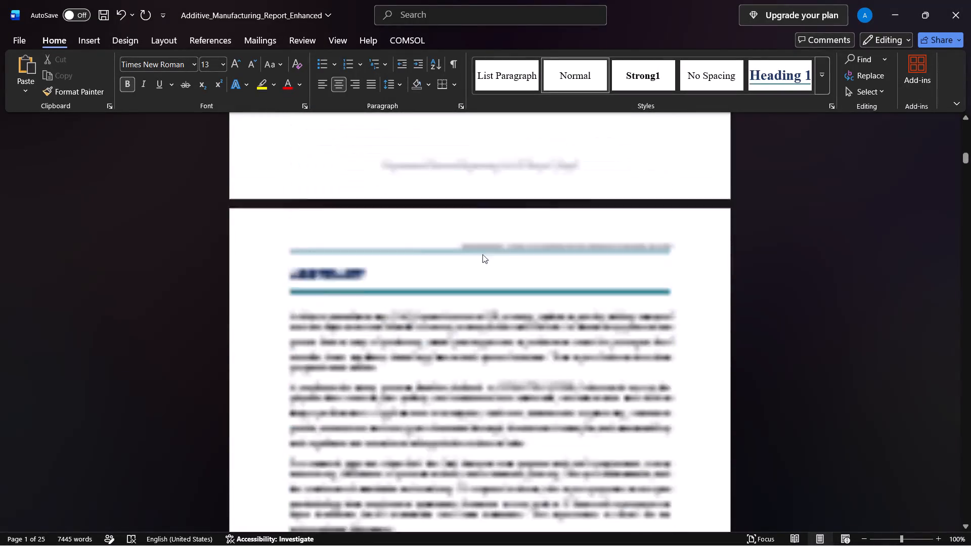
scroll(482, 254, up, 3)
scroll(558, 305, down, 7)
scroll(502, 353, down, 8)
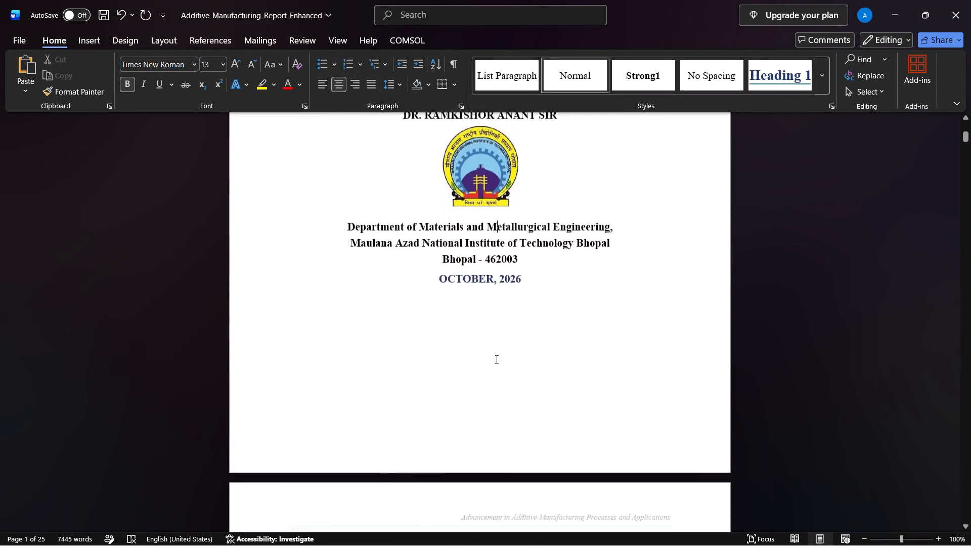
Delete the complete List of Figures and List of Tables, headings and entries included, between the contents and the abstract.
scroll(495, 358, down, 20)
scroll(489, 351, down, 2)
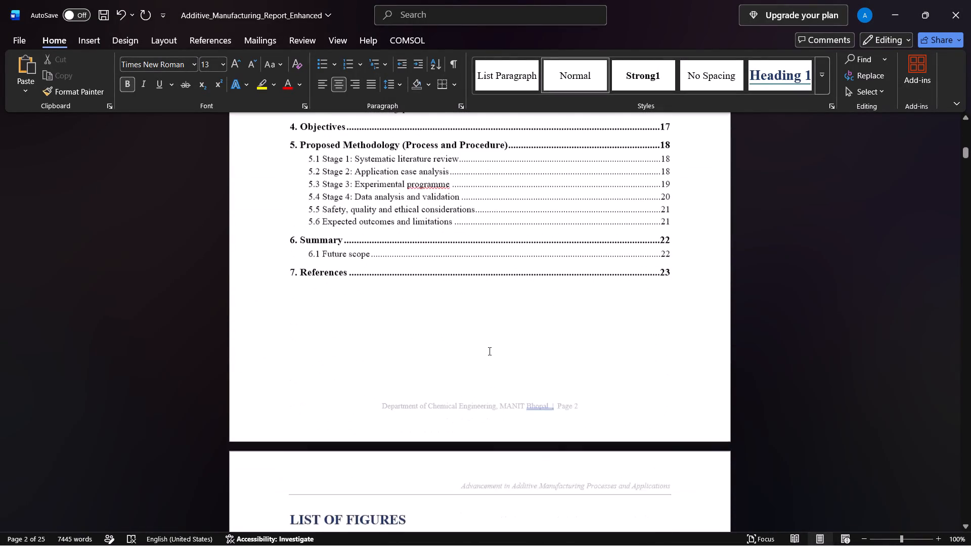
scroll(489, 351, down, 9)
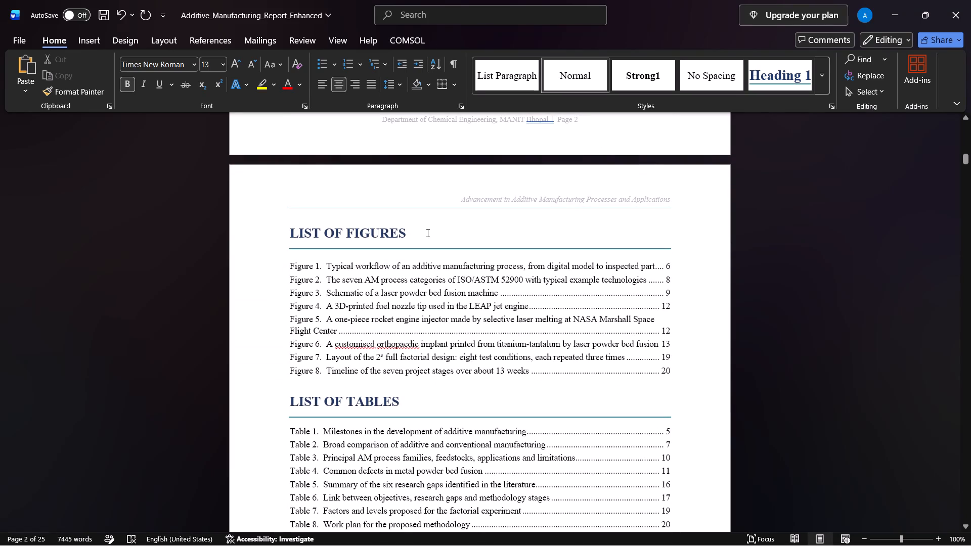
click(426, 232)
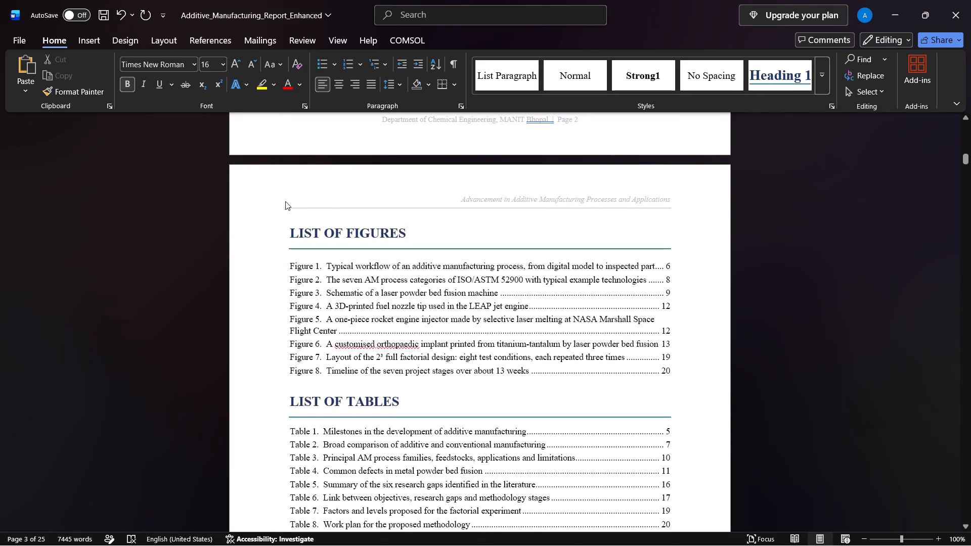
drag(288, 202, 475, 444)
scroll(475, 441, down, 3)
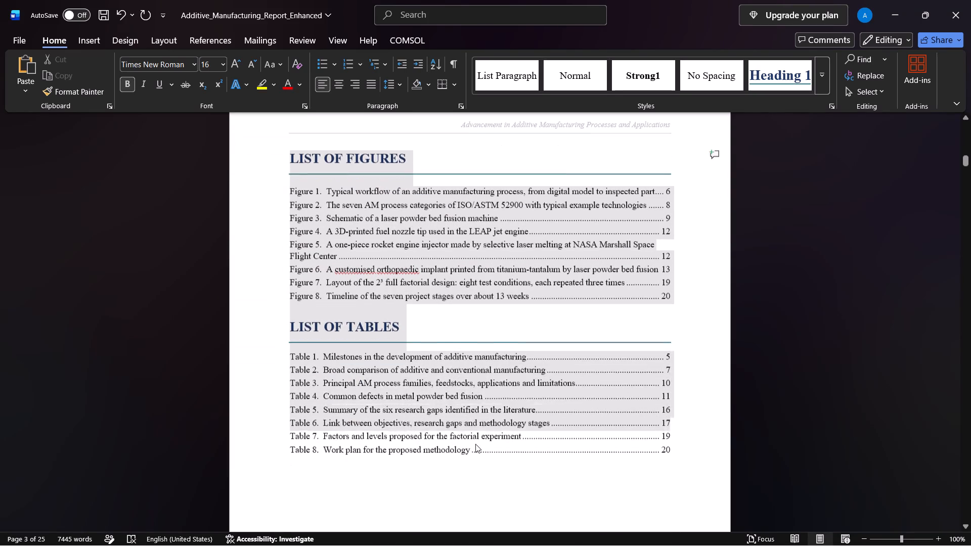
scroll(475, 444, down, 1)
drag(475, 444, 475, 444)
key(BackSpace)
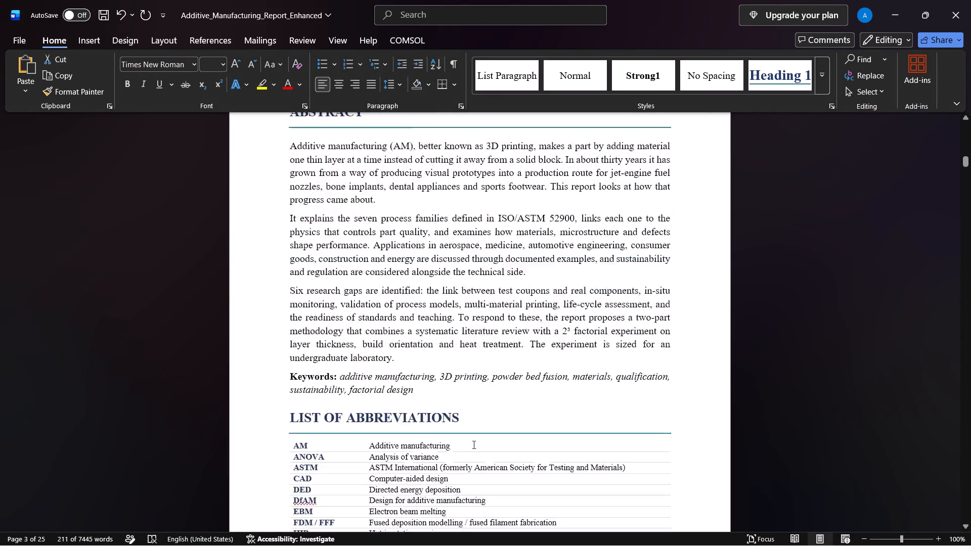
Review the abstract, the list of abbreviations and the introduction down to Table 1 and the page footer below it.
scroll(472, 444, up, 5)
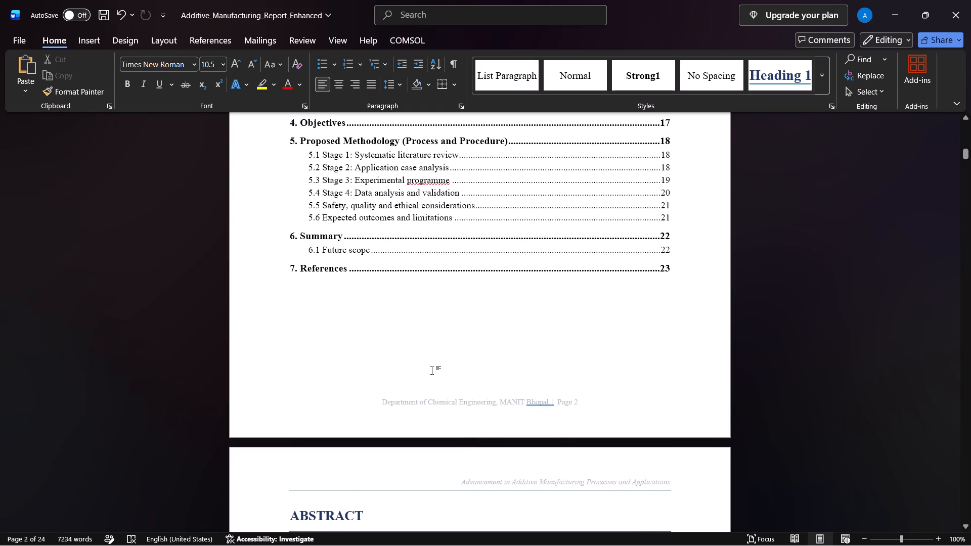
scroll(430, 370, down, 3)
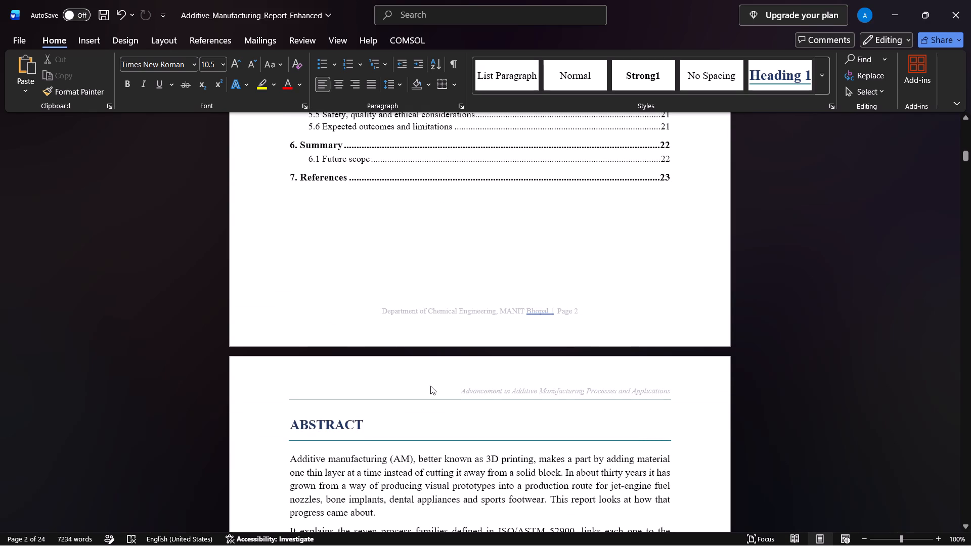
click(417, 425)
scroll(417, 425, down, 5)
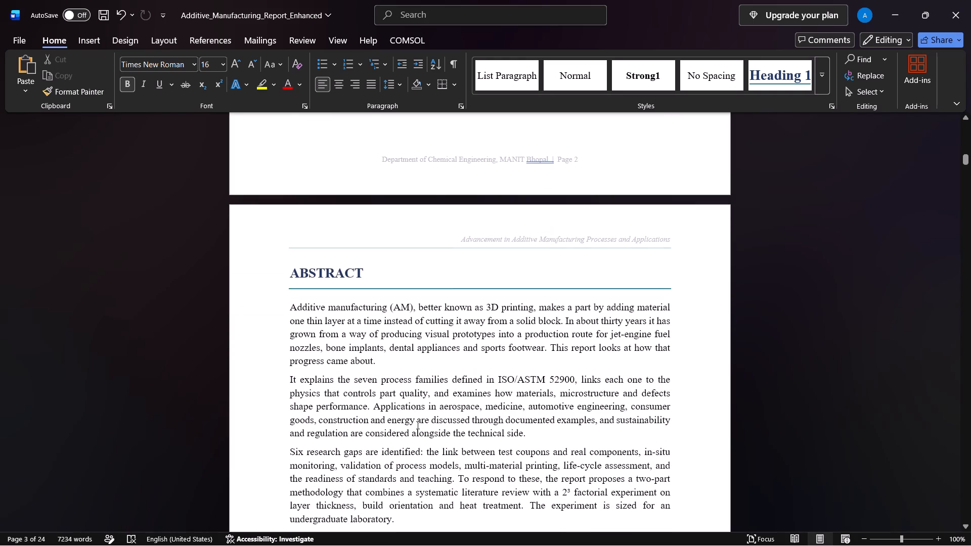
scroll(417, 425, down, 7)
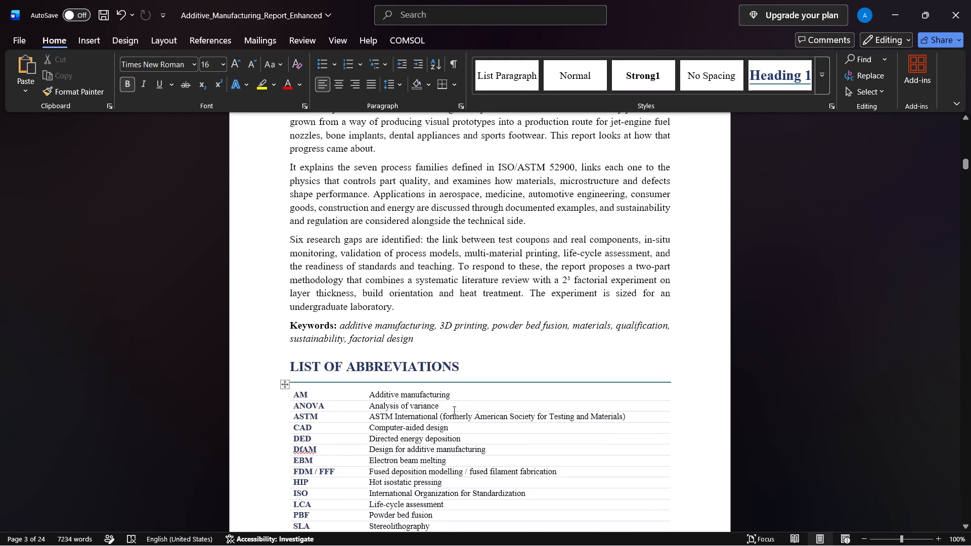
scroll(455, 409, down, 5)
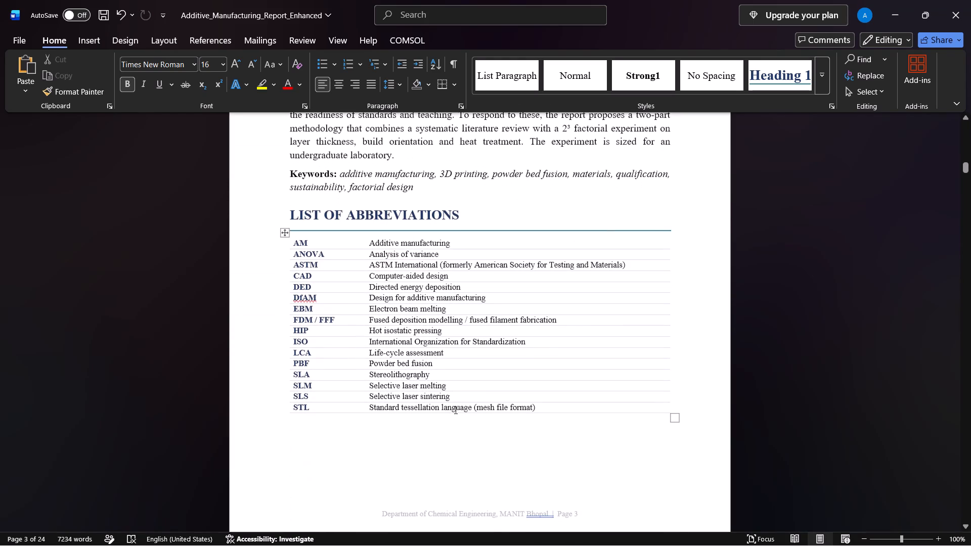
scroll(455, 409, down, 11)
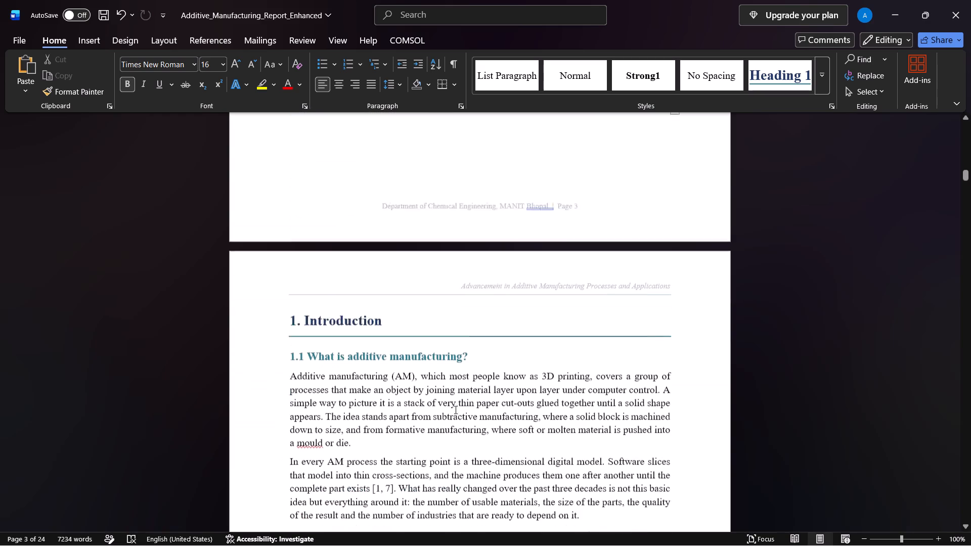
scroll(455, 409, down, 10)
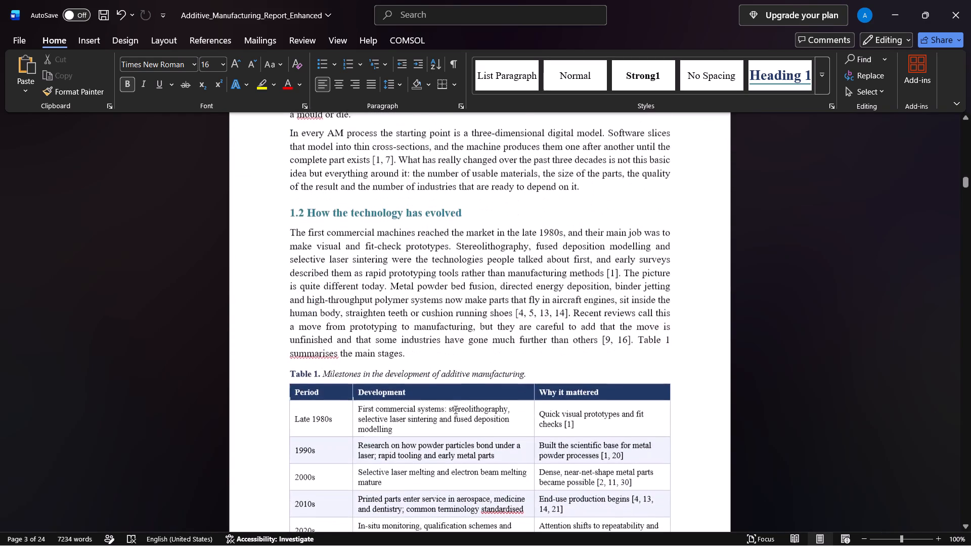
scroll(455, 409, down, 8)
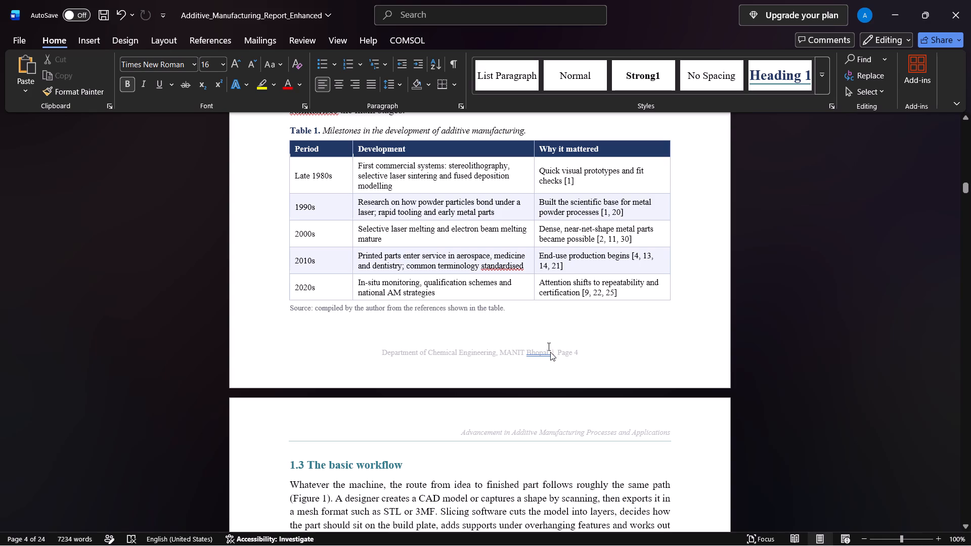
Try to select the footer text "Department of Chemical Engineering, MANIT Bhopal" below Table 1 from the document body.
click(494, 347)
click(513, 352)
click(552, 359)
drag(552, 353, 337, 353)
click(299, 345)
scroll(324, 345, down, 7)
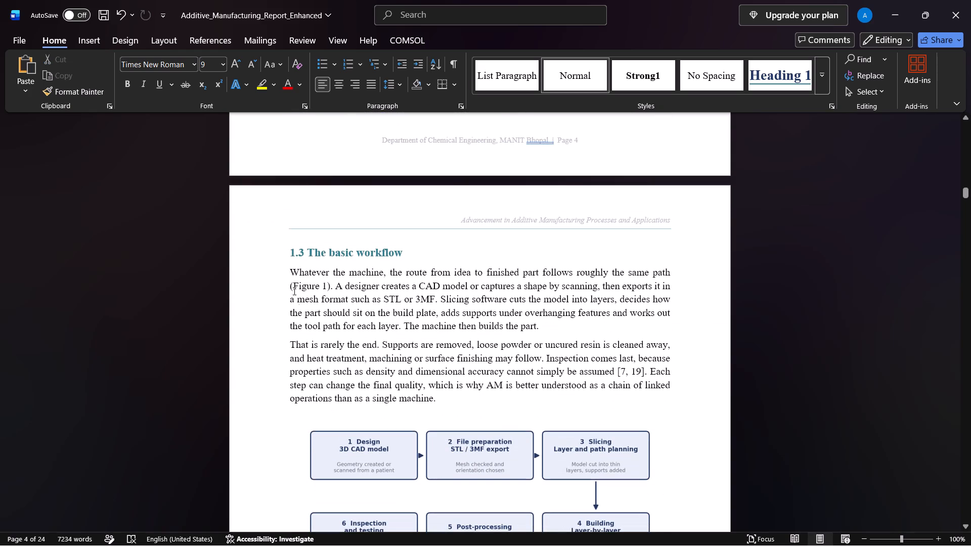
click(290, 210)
Read through sections 1.3 to 1.5, including Figure 1 and Table 2, up to the start of section 2.
scroll(325, 281, down, 4)
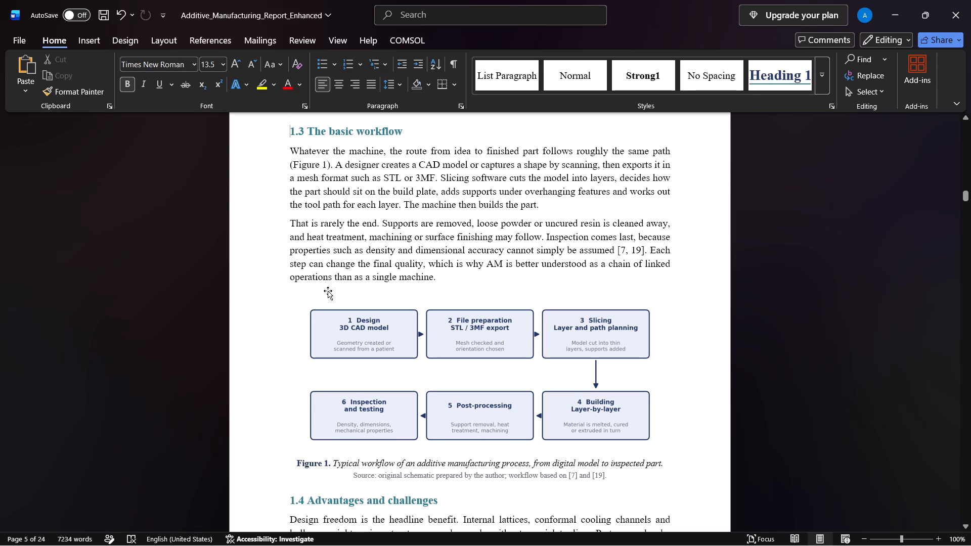
scroll(328, 291, down, 2)
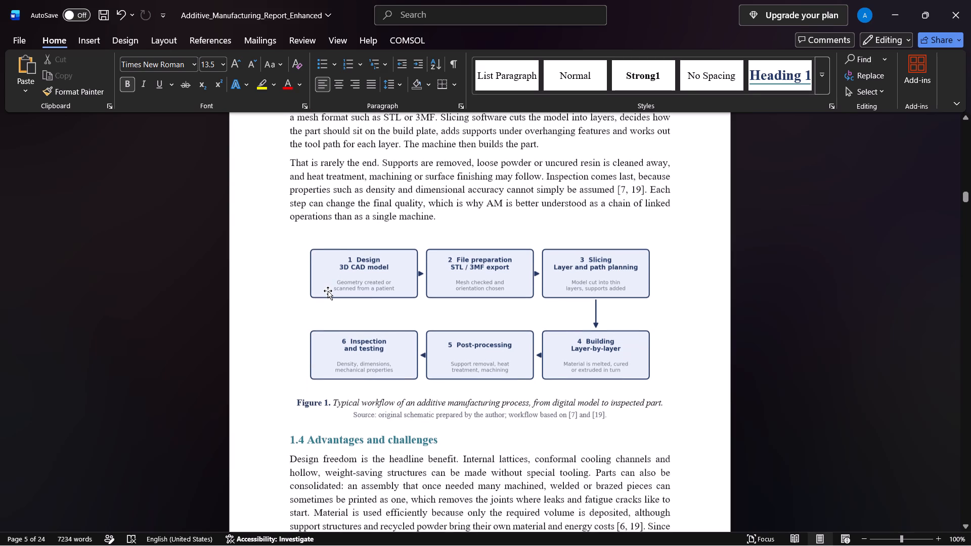
scroll(328, 291, down, 6)
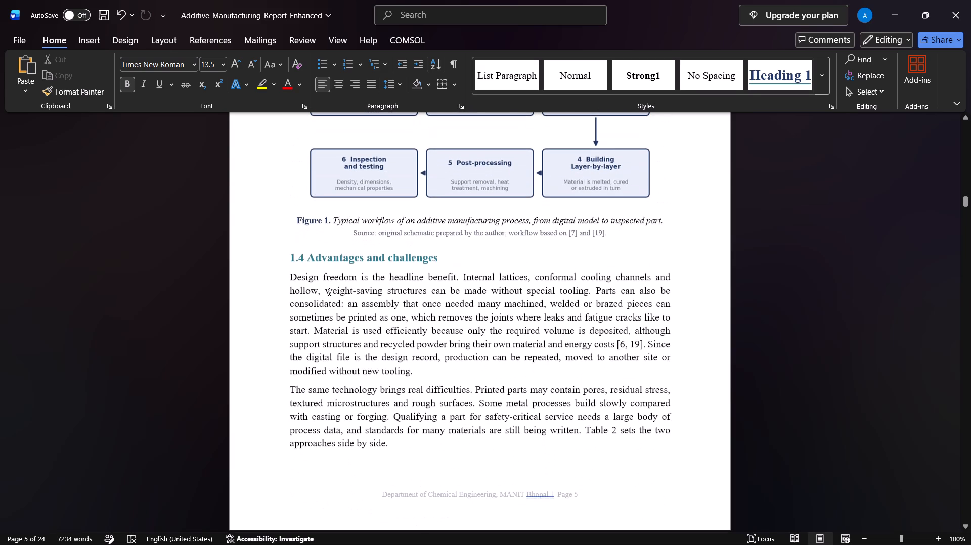
scroll(328, 293, down, 13)
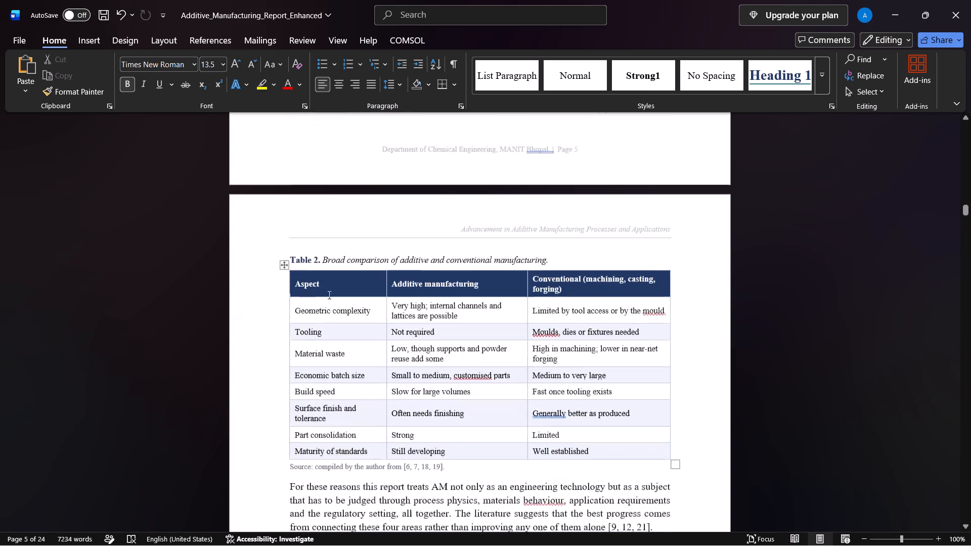
scroll(328, 295, down, 12)
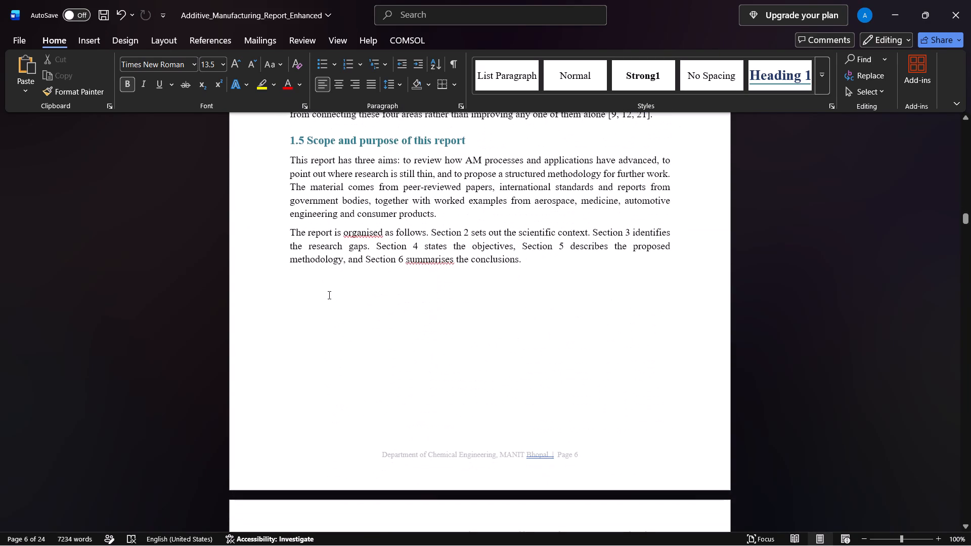
scroll(328, 295, down, 6)
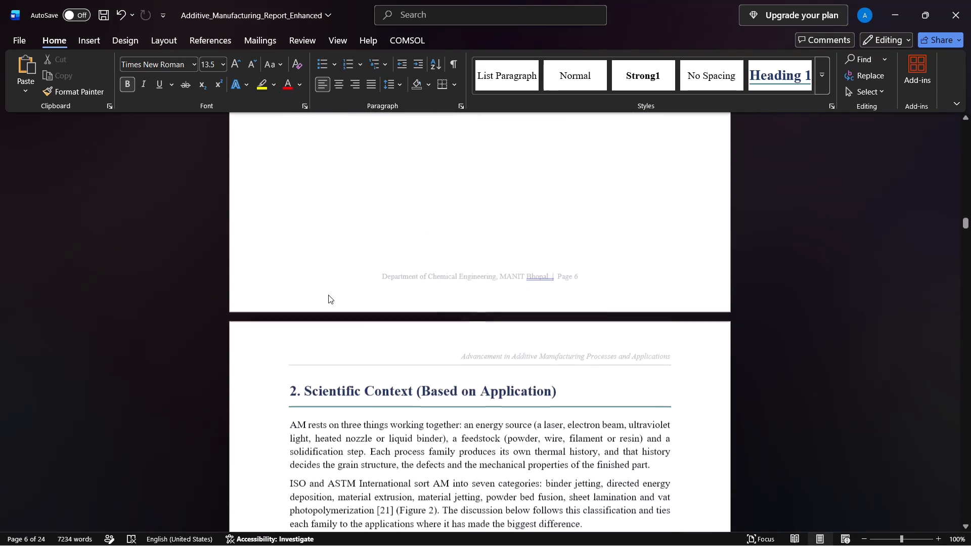
scroll(329, 296, down, 6)
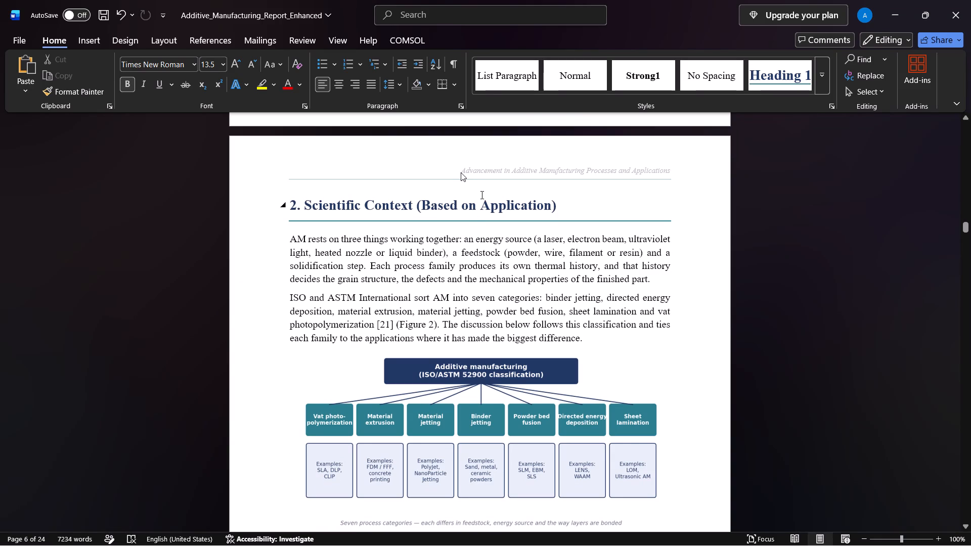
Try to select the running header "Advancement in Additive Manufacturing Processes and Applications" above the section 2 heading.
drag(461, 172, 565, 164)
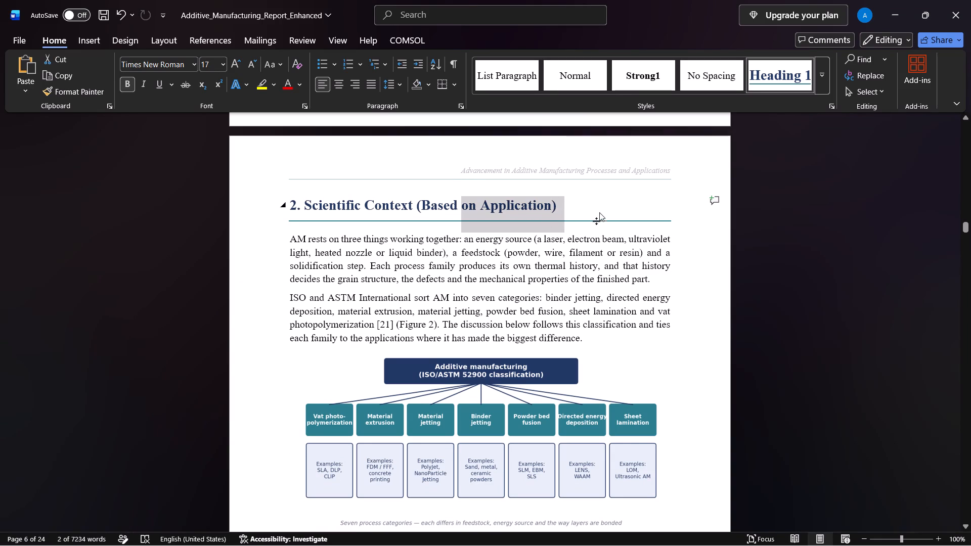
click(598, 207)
Examine Figure 2 with its caption and source note, and section 2.1 below it.
scroll(557, 275, down, 5)
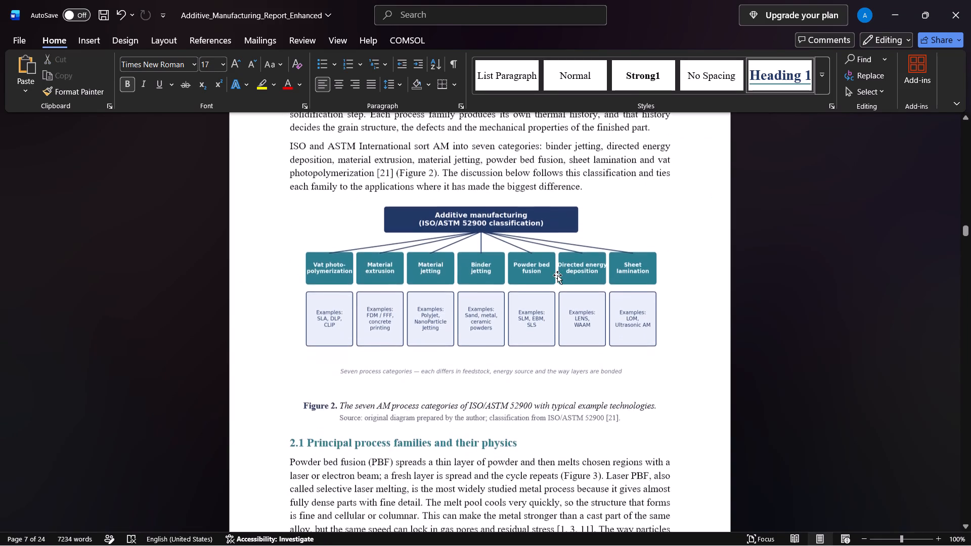
scroll(557, 275, down, 6)
scroll(511, 341, down, 7)
scroll(511, 341, up, 7)
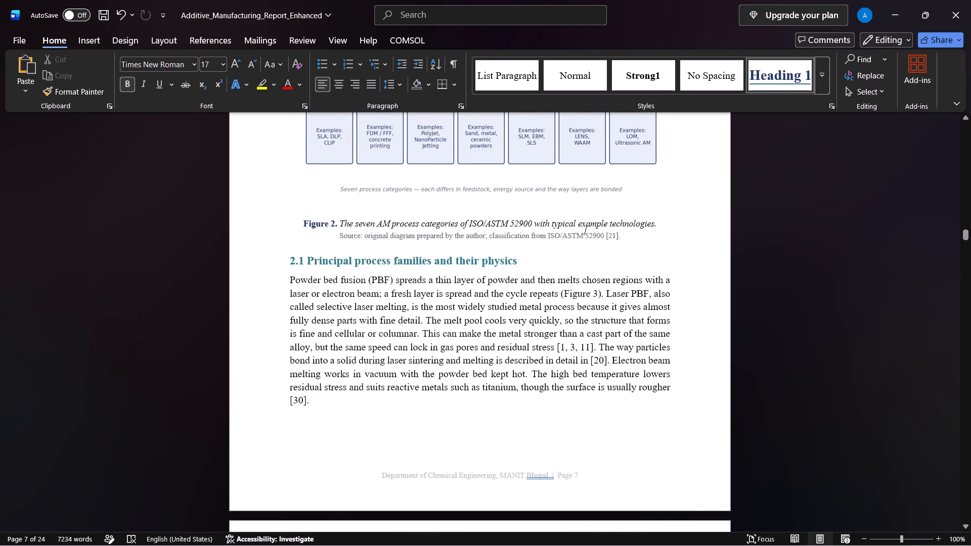
click(440, 242)
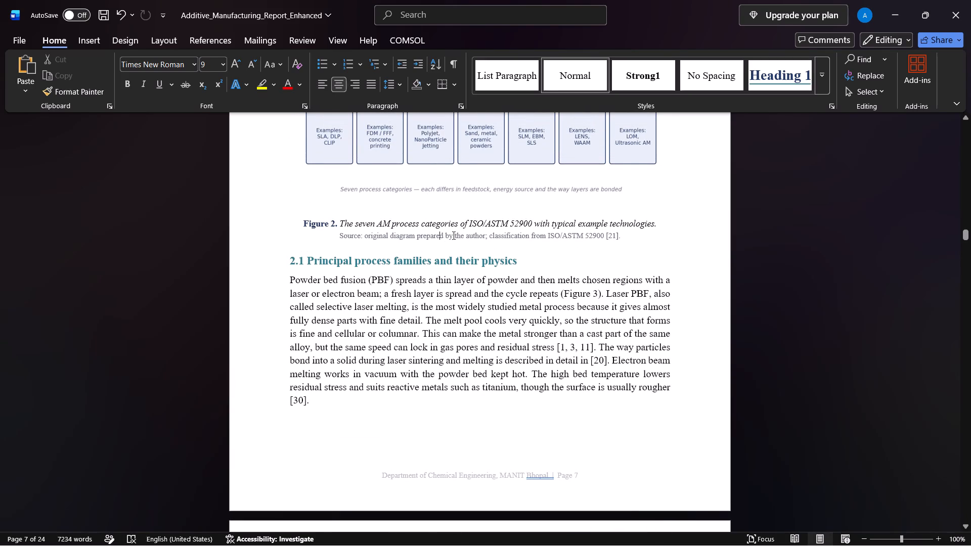
Check Figure 2's source note and caption, the 2.1 heading, and the ISO/ASTM 52900 classification diagram.
click(491, 241)
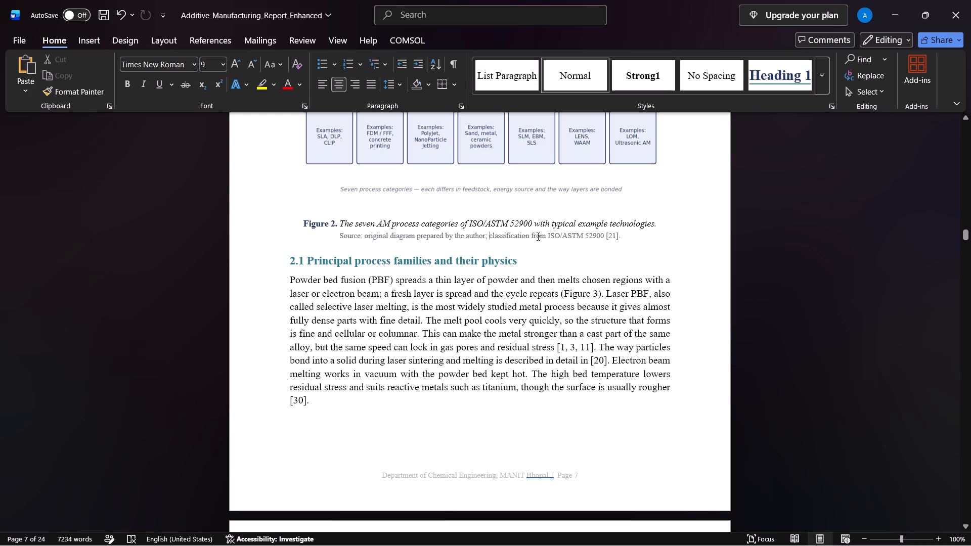
click(537, 236)
click(543, 259)
scroll(375, 335, up, 4)
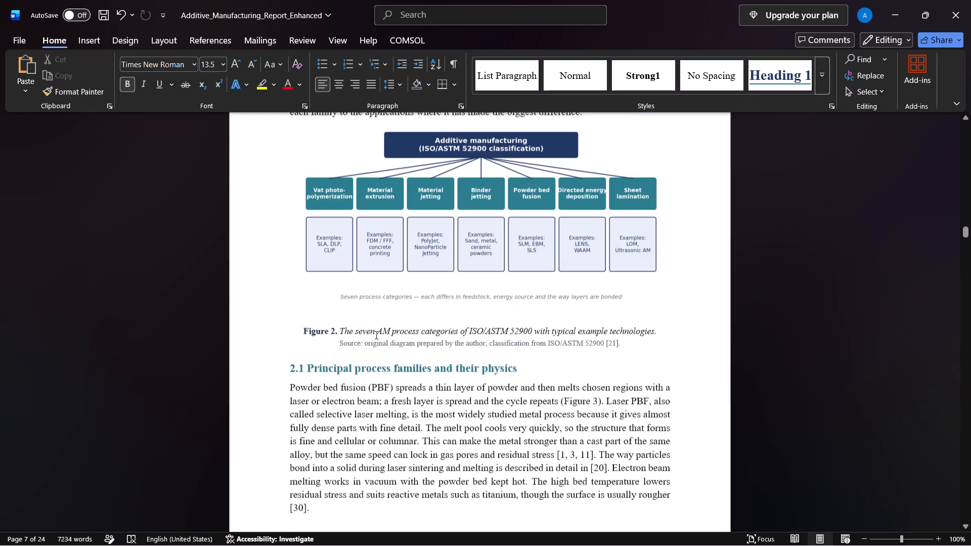
scroll(375, 335, up, 3)
click(434, 244)
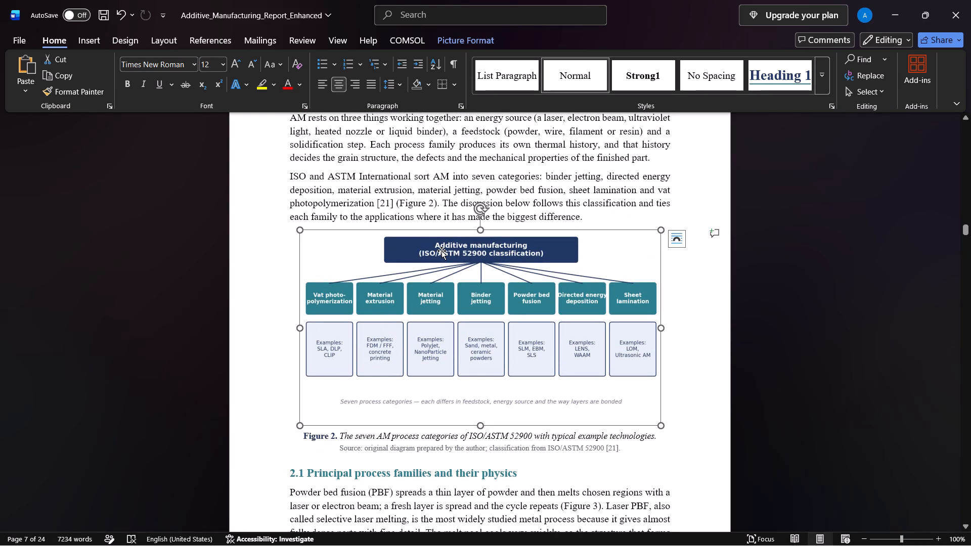
click(676, 344)
Go back through section 1.5 to Table 2 and examine its column headings and the additive versus conventional manufacturing entries.
scroll(601, 354, up, 11)
scroll(559, 334, up, 7)
scroll(513, 331, up, 6)
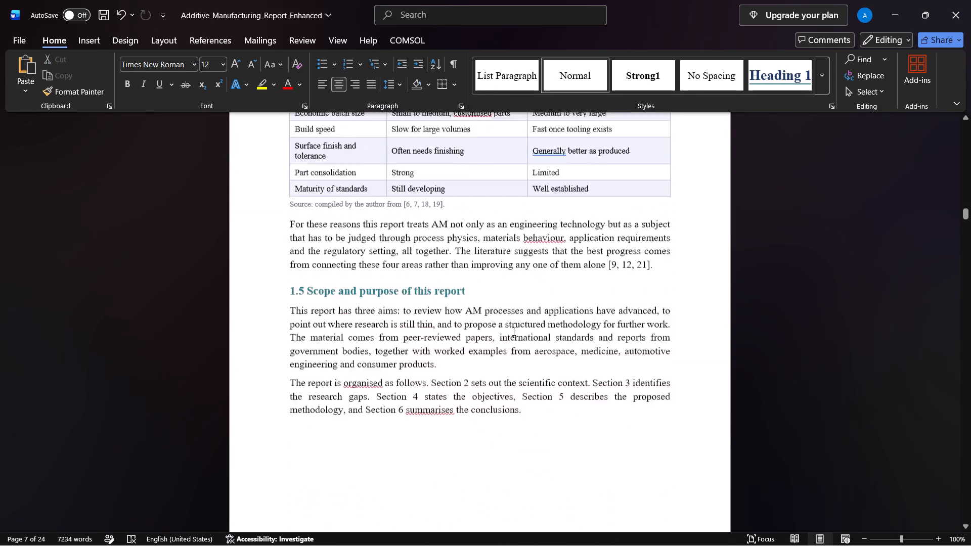
scroll(490, 322, up, 2)
click(463, 252)
click(460, 199)
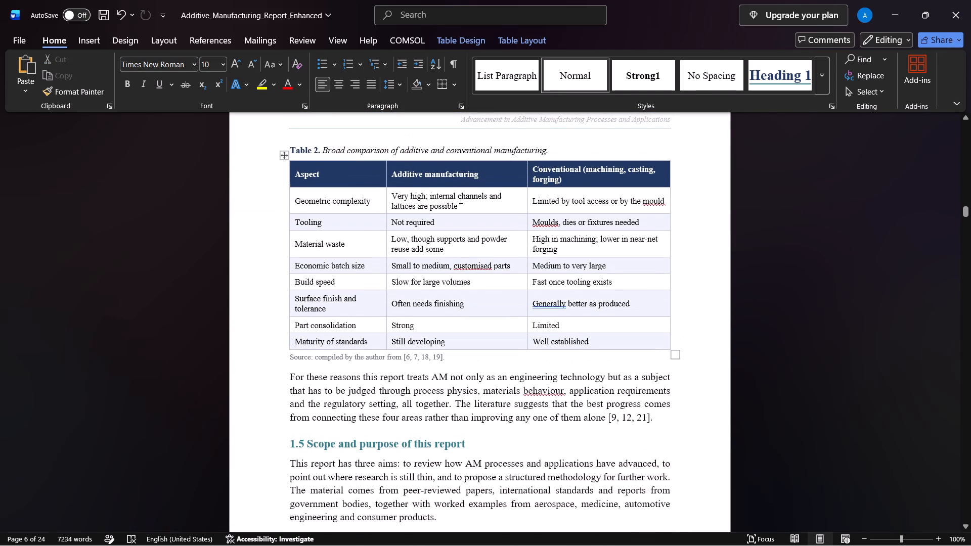
click(499, 175)
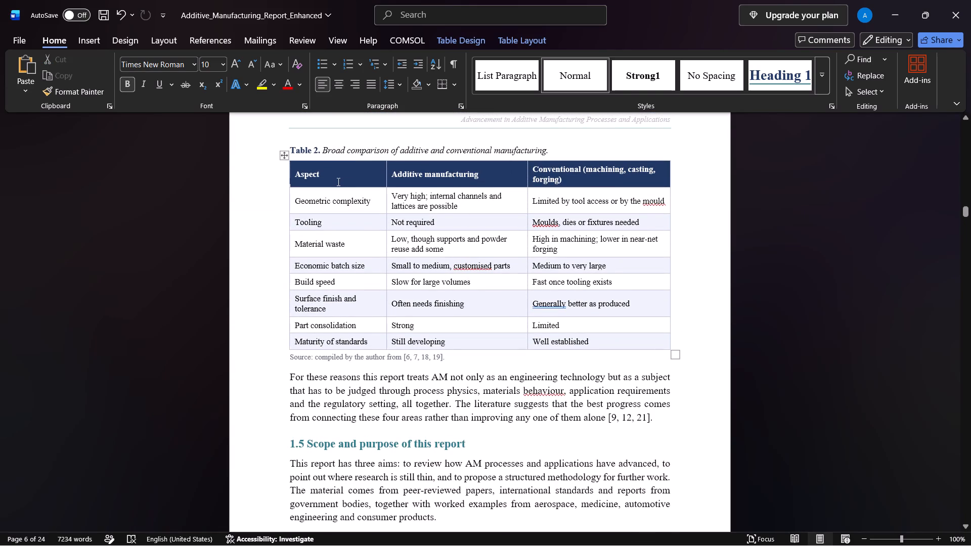
click(335, 181)
Review the Figure 1 workflow diagram and the paragraph above it, and go back to the milestones in Table 1.
scroll(354, 300, up, 4)
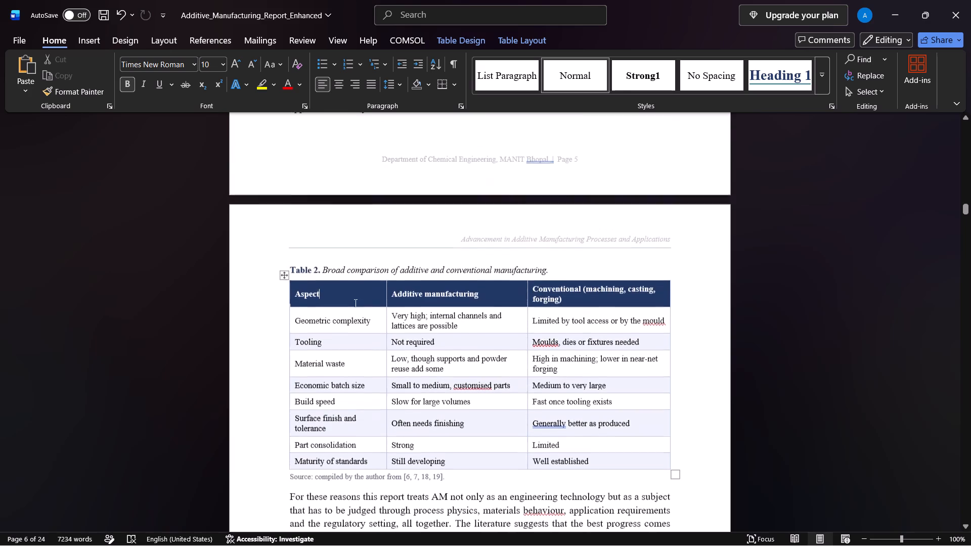
scroll(366, 299, up, 16)
click(389, 256)
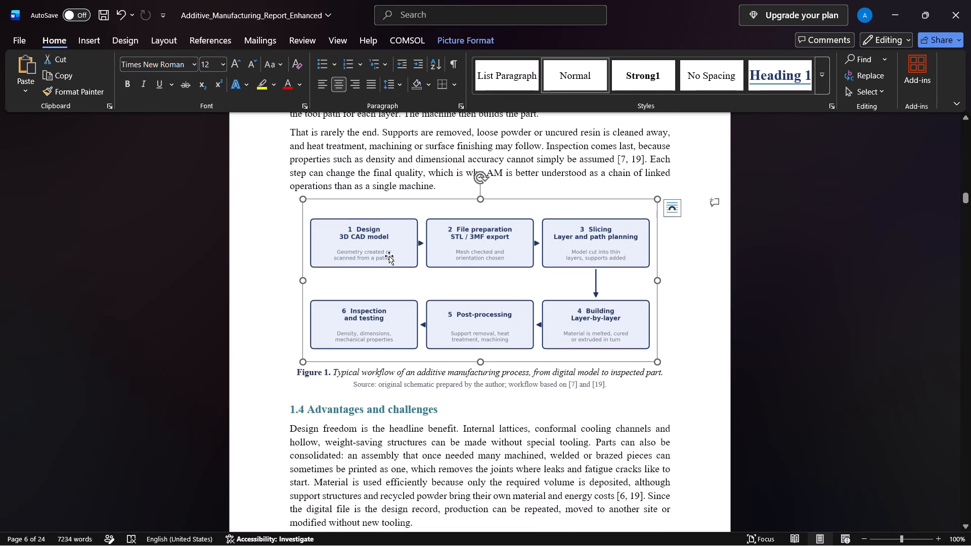
click(236, 279)
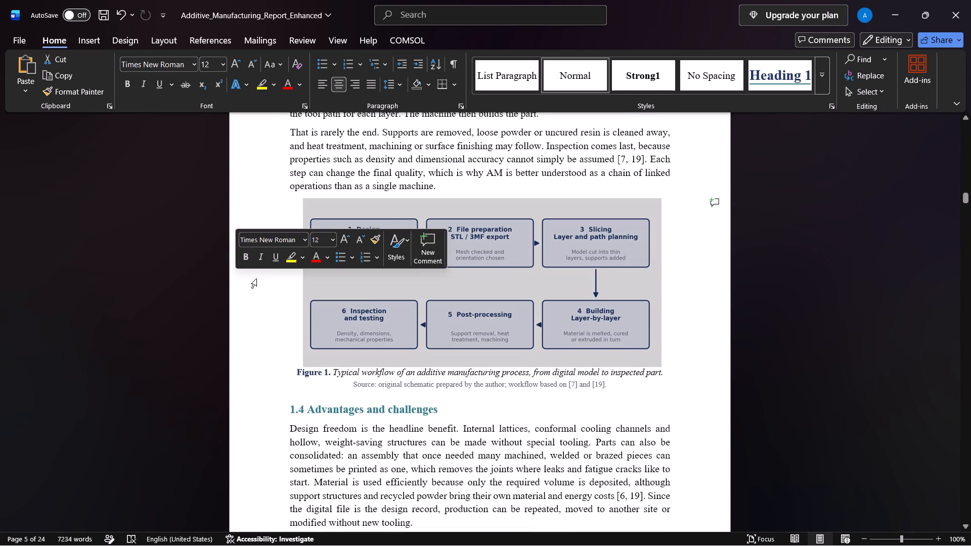
click(180, 267)
click(198, 195)
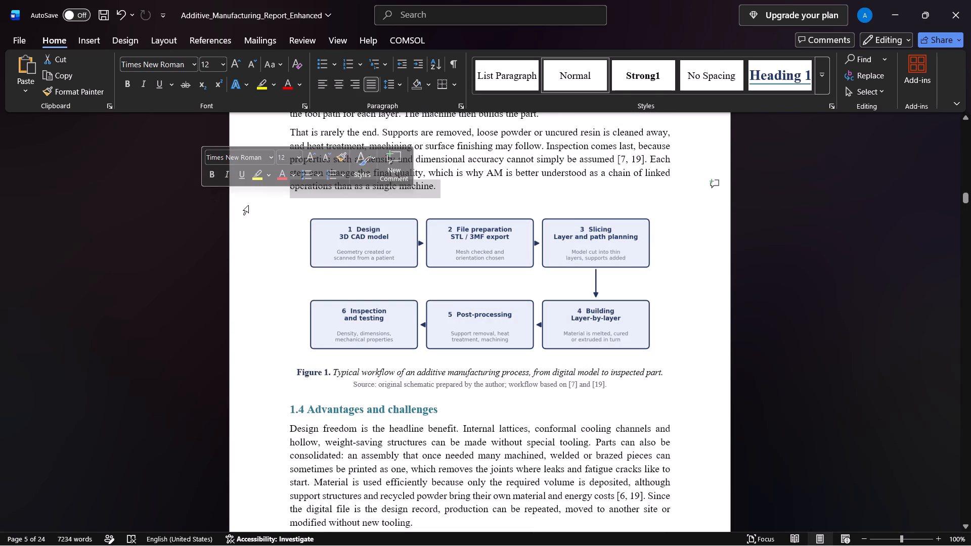
scroll(303, 262, up, 14)
click(324, 251)
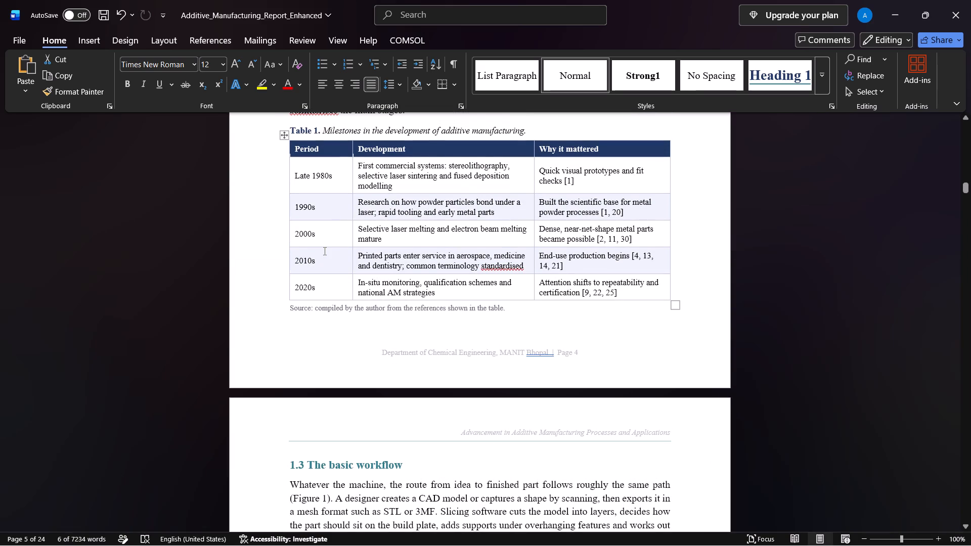
click(375, 190)
scroll(372, 224, up, 5)
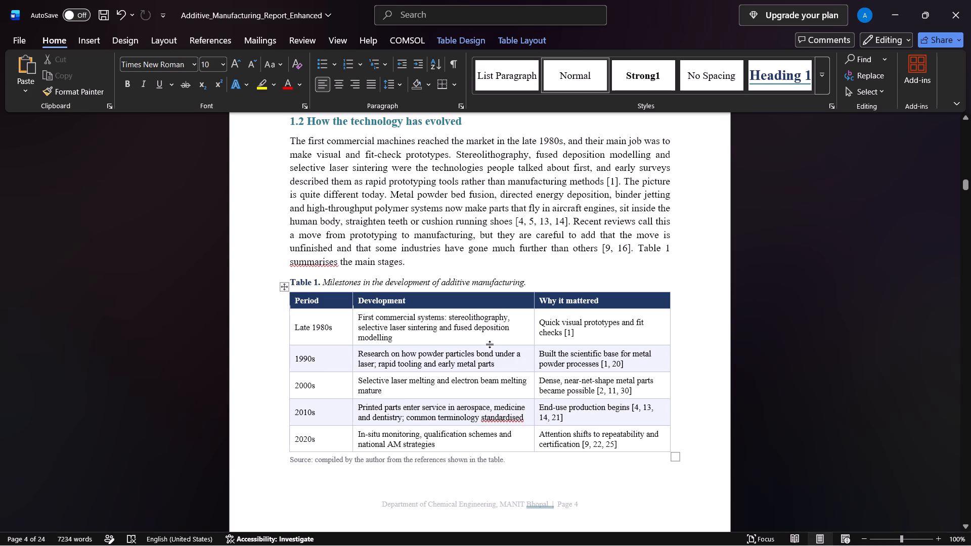
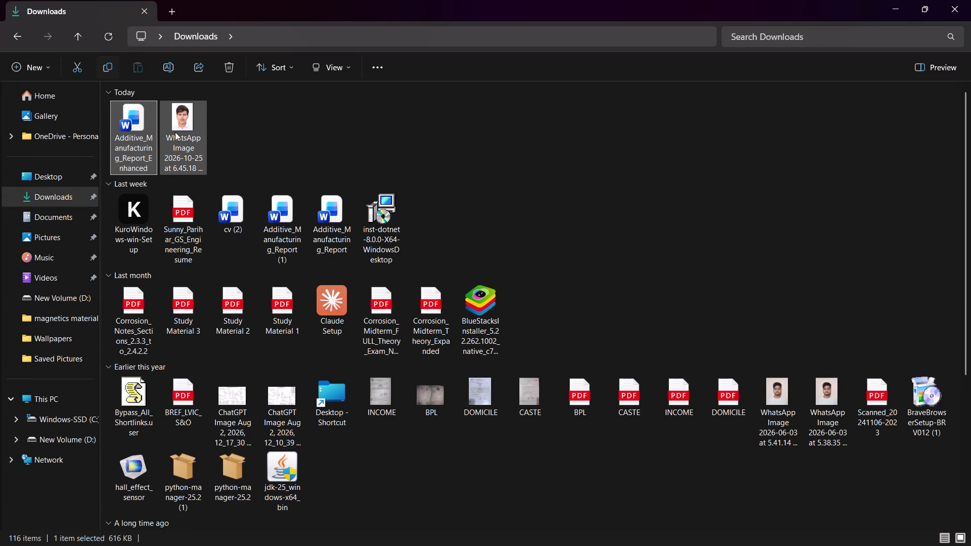
Switch to Additive_Manufacturing_Report_Enhanced in Word, close it, and reopen it from the Downloads folder.
double_click(136, 134)
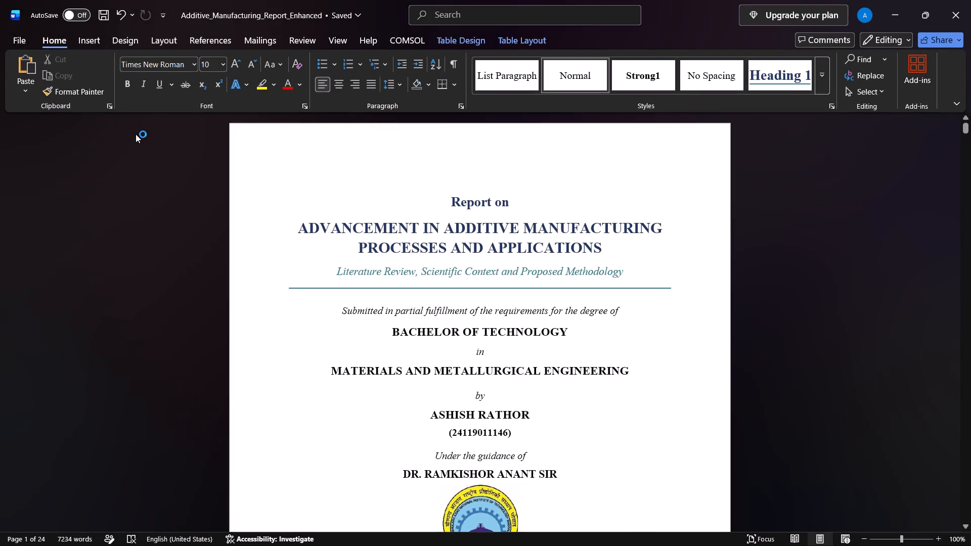
click(969, 9)
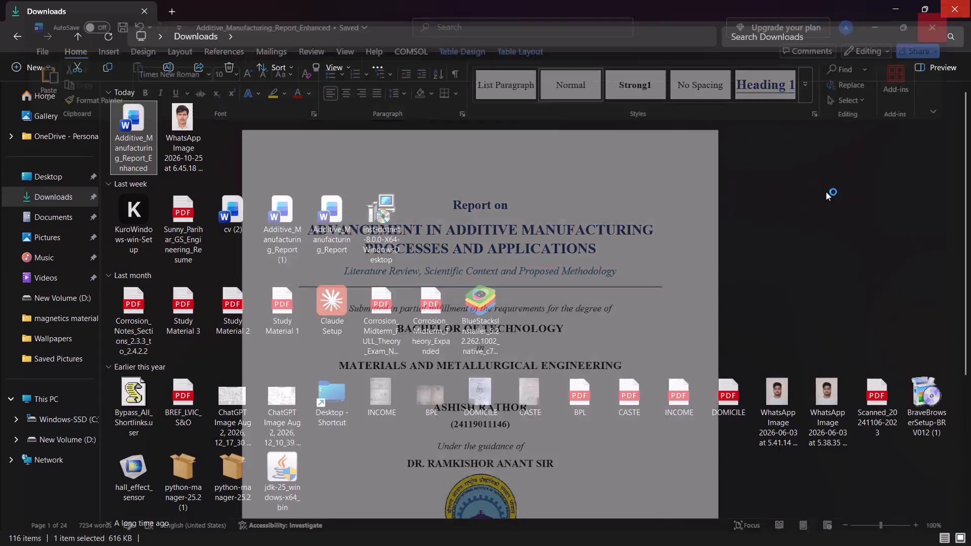
double_click(121, 123)
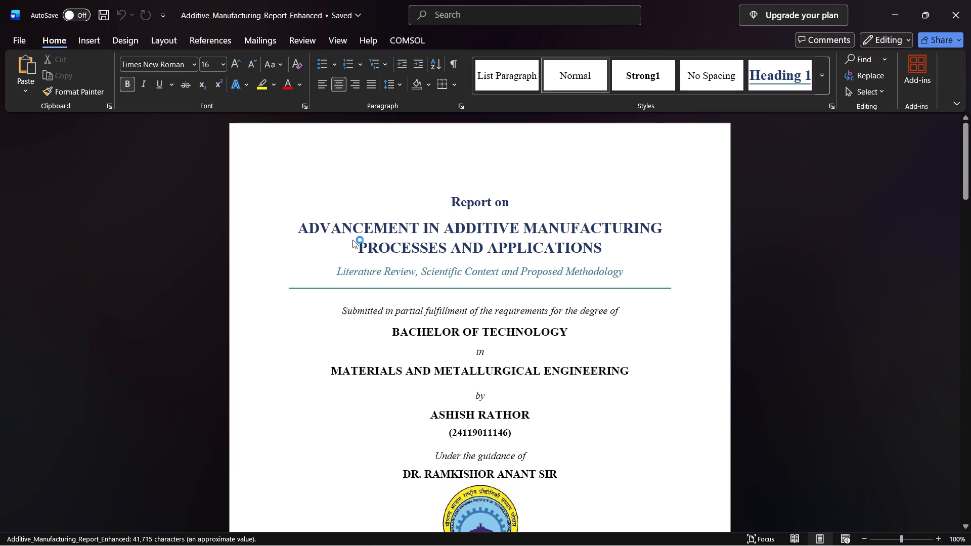
Change the month in the date on the report's cover page to NOVEMBER.
scroll(473, 274, down, 2)
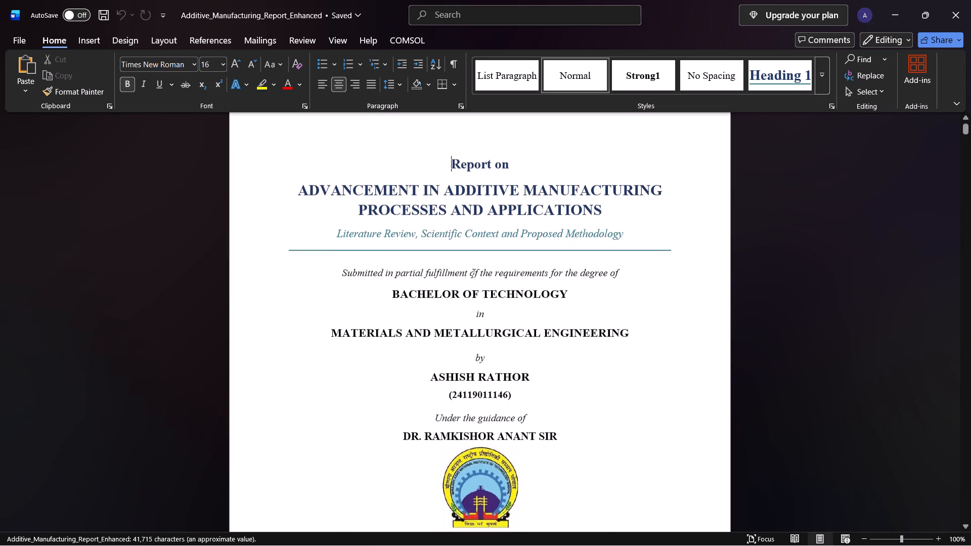
scroll(473, 274, down, 2)
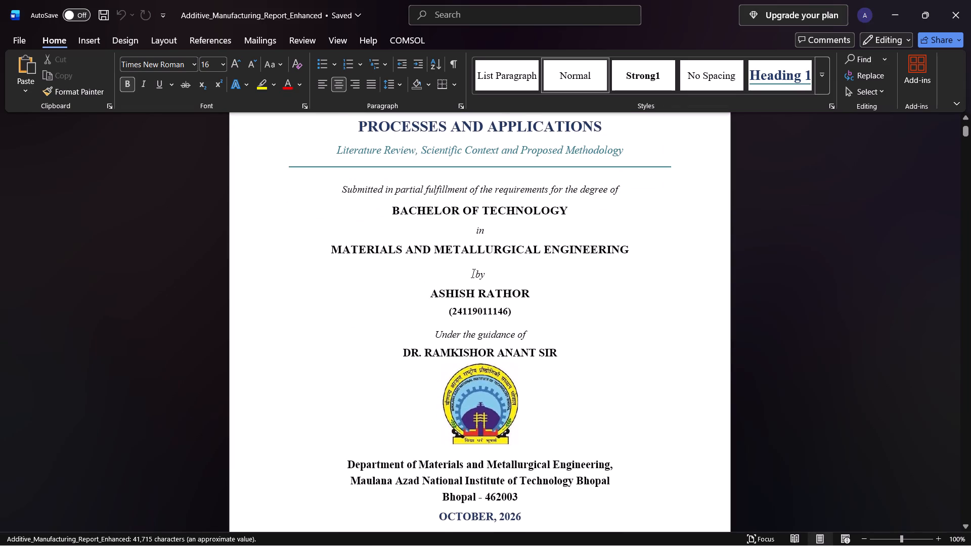
scroll(473, 274, down, 3)
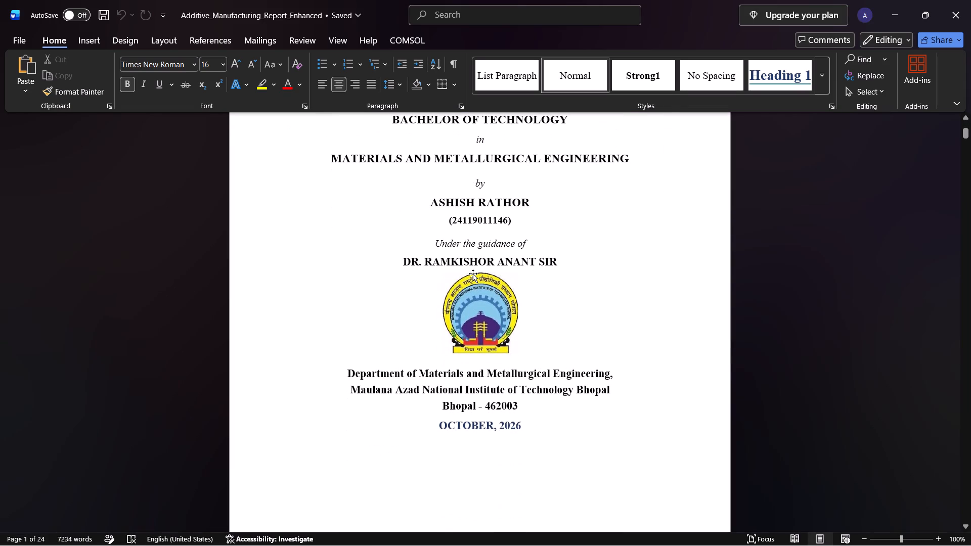
scroll(473, 274, down, 3)
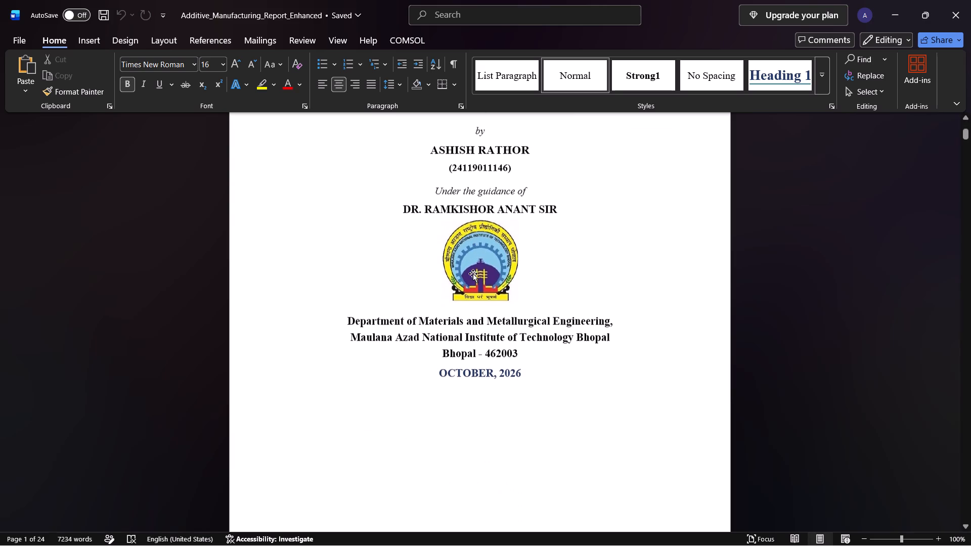
scroll(473, 274, down, 4)
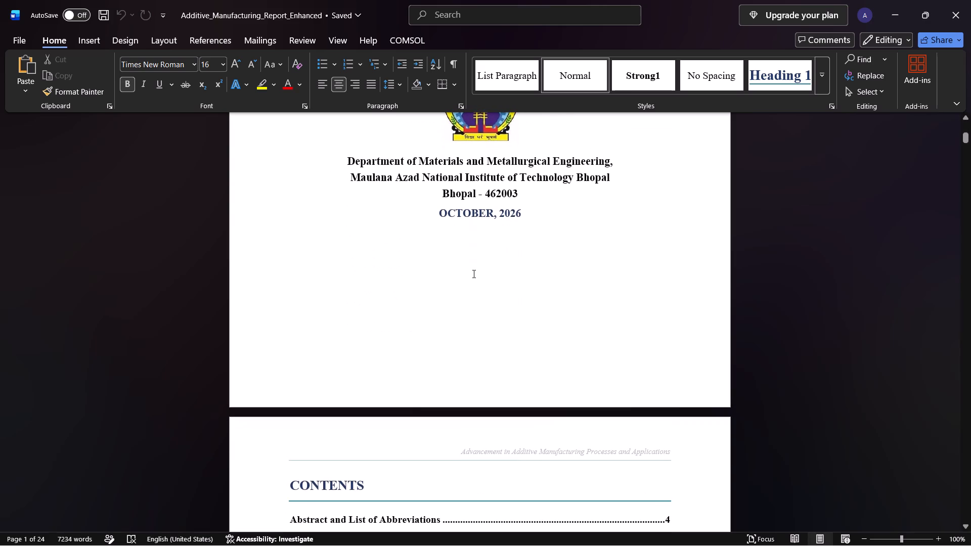
scroll(473, 274, up, 5)
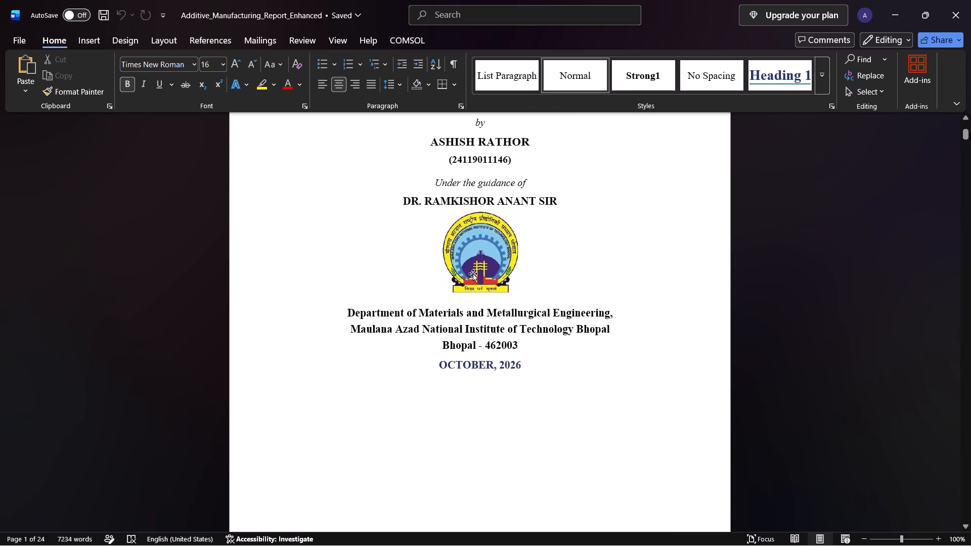
click(491, 361)
key(BackSpace)
key(BackSpace)
key(BackSpace)
key(BackSpace)
key(BackSpace)
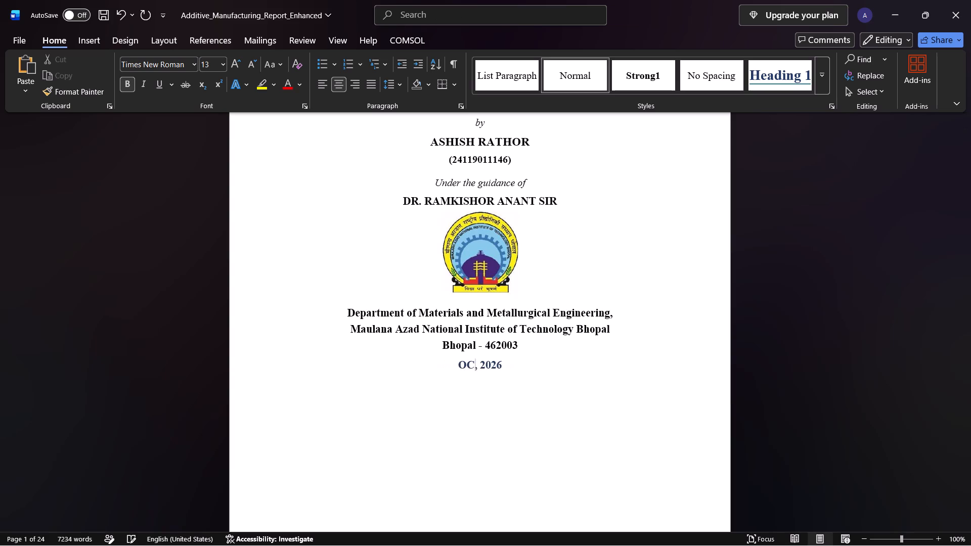
key(BackSpace)
key(BackSpace)
text(NOVEMBER)
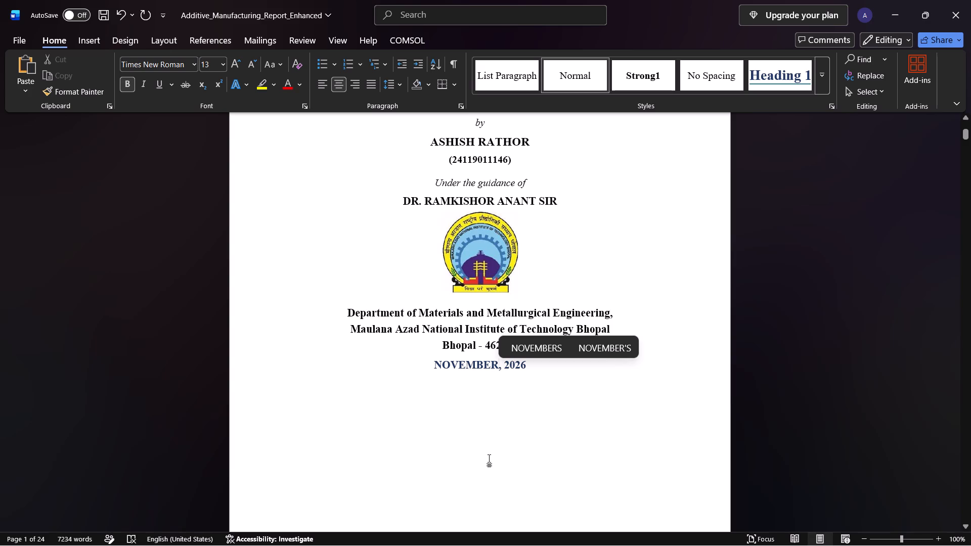
click(505, 425)
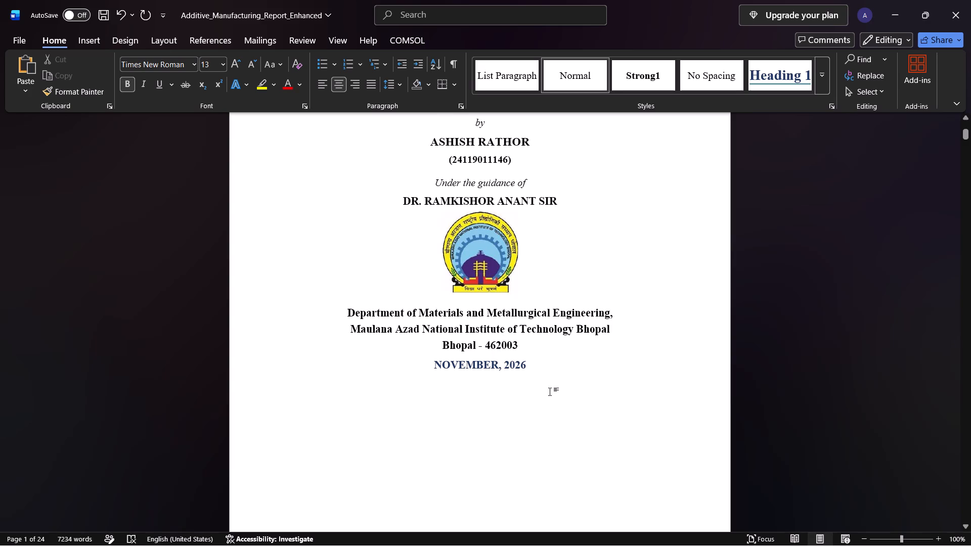
Check the cover page details, the Contents list and the footer at the end of the Contents page.
scroll(550, 390, up, 6)
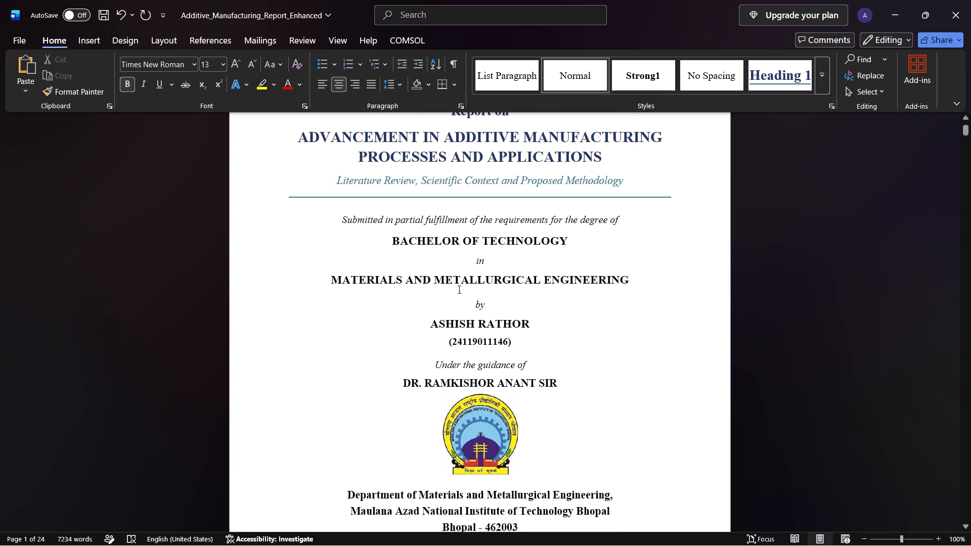
scroll(457, 266, up, 4)
scroll(518, 357, down, 20)
scroll(518, 357, down, 5)
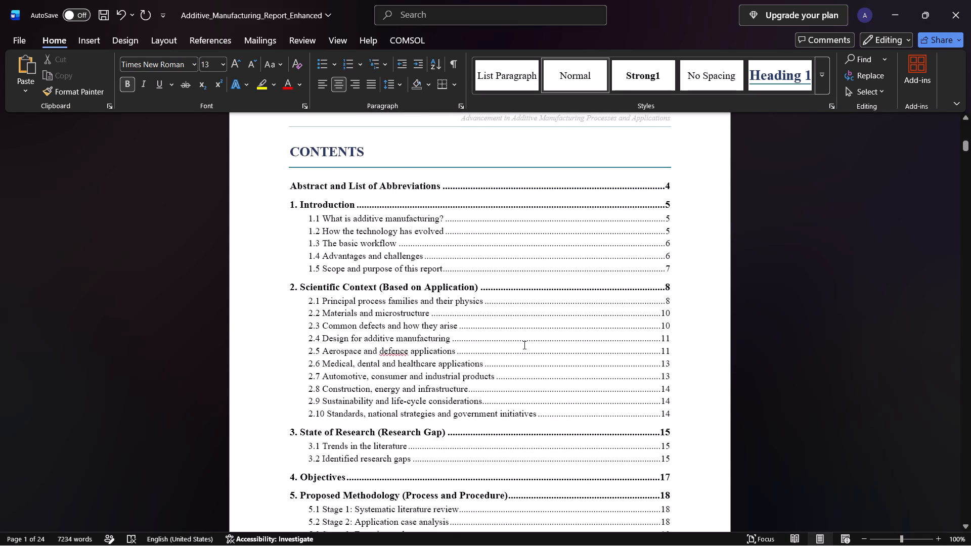
scroll(523, 345, up, 1)
scroll(523, 345, down, 16)
scroll(523, 345, up, 3)
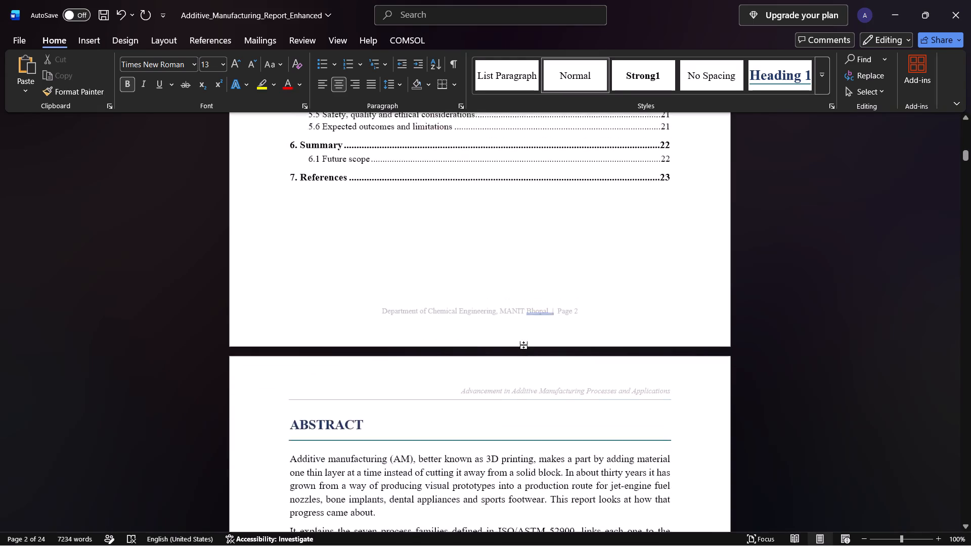
scroll(523, 345, up, 5)
scroll(523, 345, down, 9)
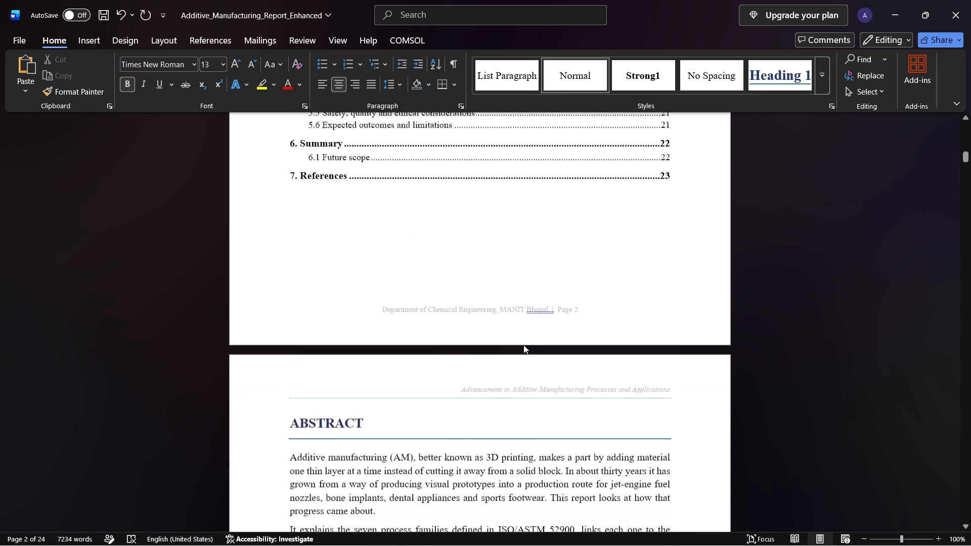
Review the report from the Abstract through Table 1, Table 2 and Figure 2 to section 2.1.
scroll(523, 345, down, 18)
scroll(523, 345, down, 18)
scroll(523, 345, down, 5)
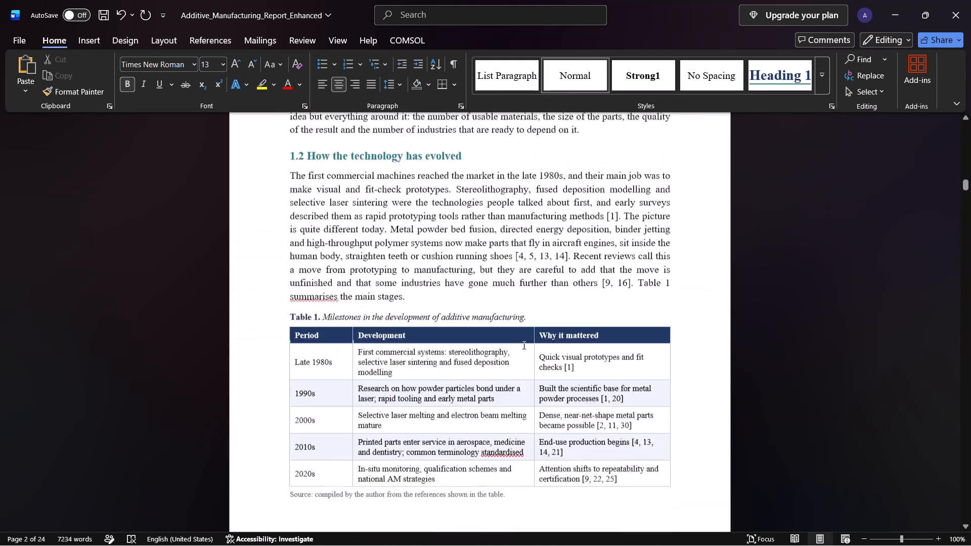
scroll(523, 345, down, 12)
scroll(523, 345, down, 18)
scroll(523, 345, down, 9)
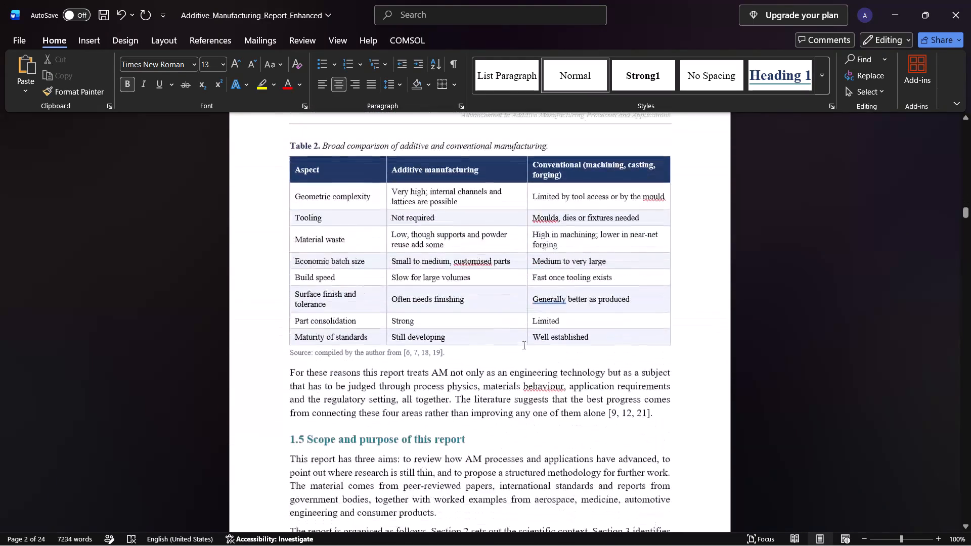
scroll(523, 345, down, 18)
scroll(523, 344, down, 17)
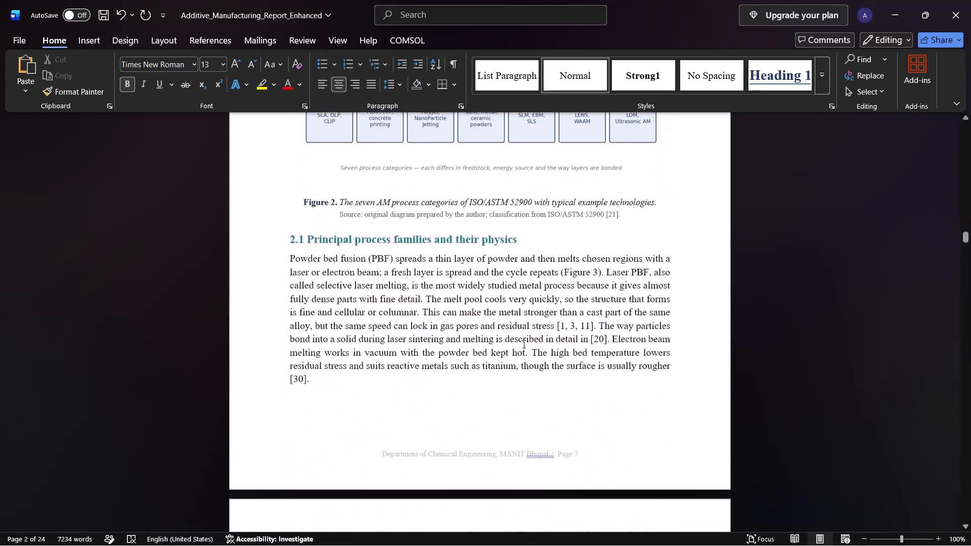
Review Table 3 and sections 2.2 to 2.5, and examine the Figure 4 photograph placeholder with its instructions.
scroll(523, 344, down, 17)
scroll(523, 344, down, 19)
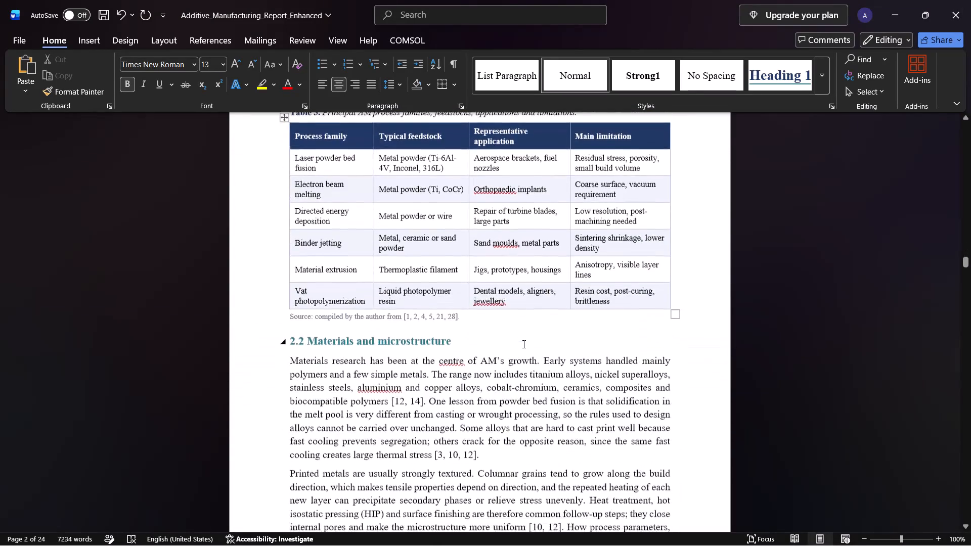
scroll(523, 344, down, 18)
scroll(523, 344, down, 18)
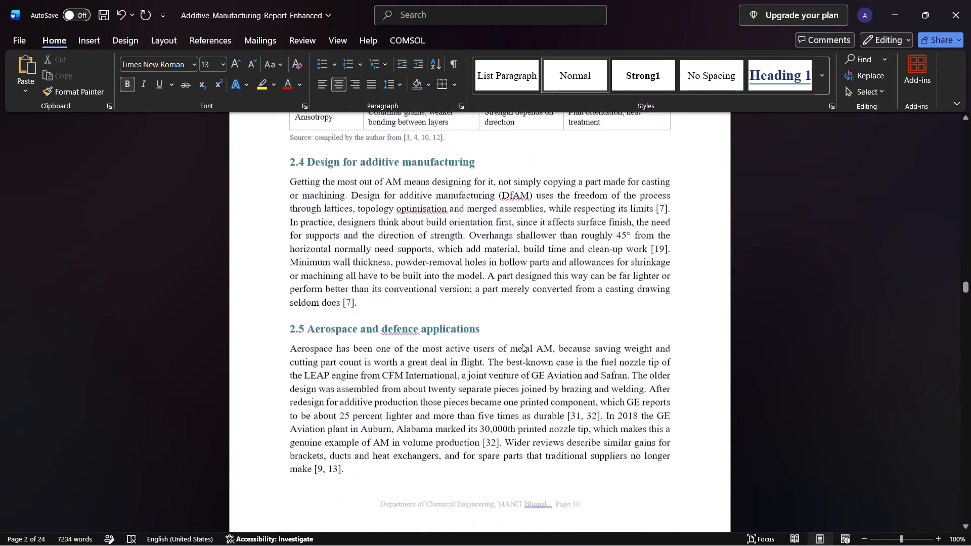
scroll(522, 344, down, 17)
scroll(522, 344, up, 8)
click(510, 301)
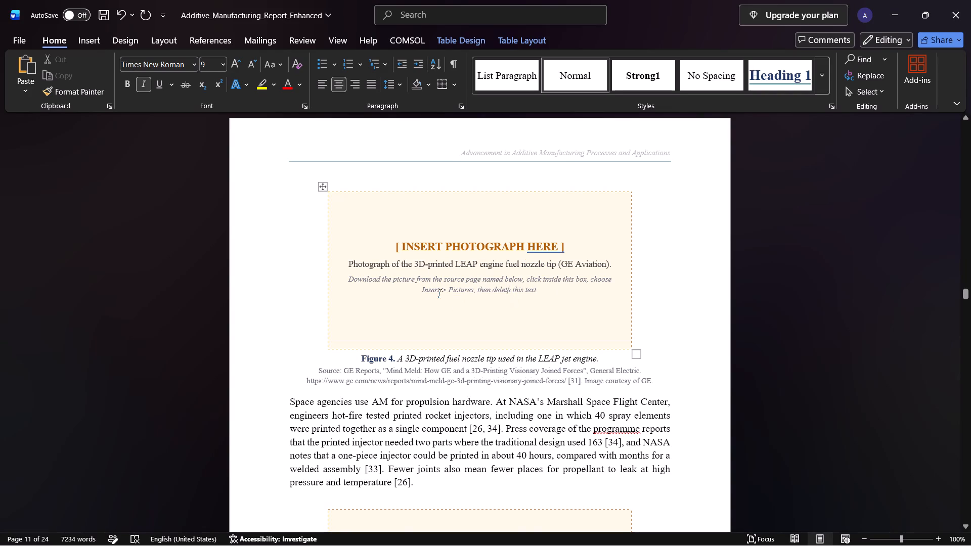
Review the report from the end of section 2.5 through section 2.6 to the research gaps in Table 5.
scroll(400, 276, down, 14)
scroll(400, 276, down, 8)
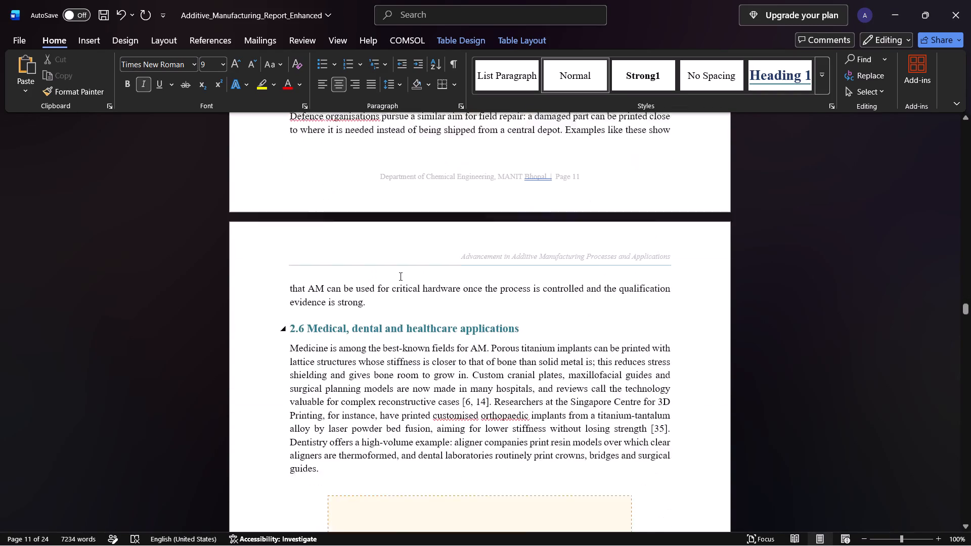
scroll(400, 276, down, 16)
scroll(400, 276, down, 16)
scroll(400, 276, down, 17)
scroll(400, 276, down, 18)
scroll(399, 276, down, 17)
scroll(397, 278, down, 9)
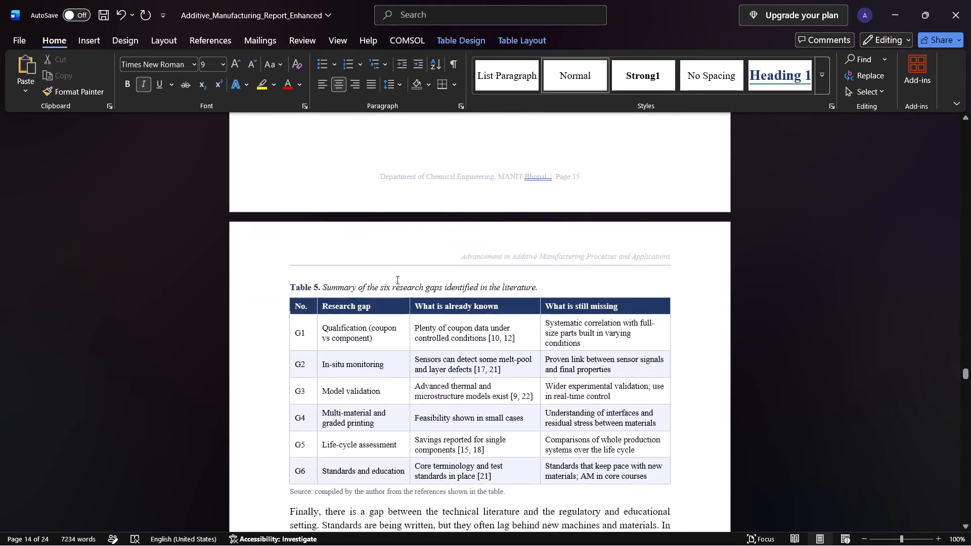
Review section 5, Proposed Methodology, including its stages, the activity table and the Figure 8 project timeline.
scroll(396, 280, down, 17)
scroll(396, 280, down, 19)
scroll(396, 279, down, 9)
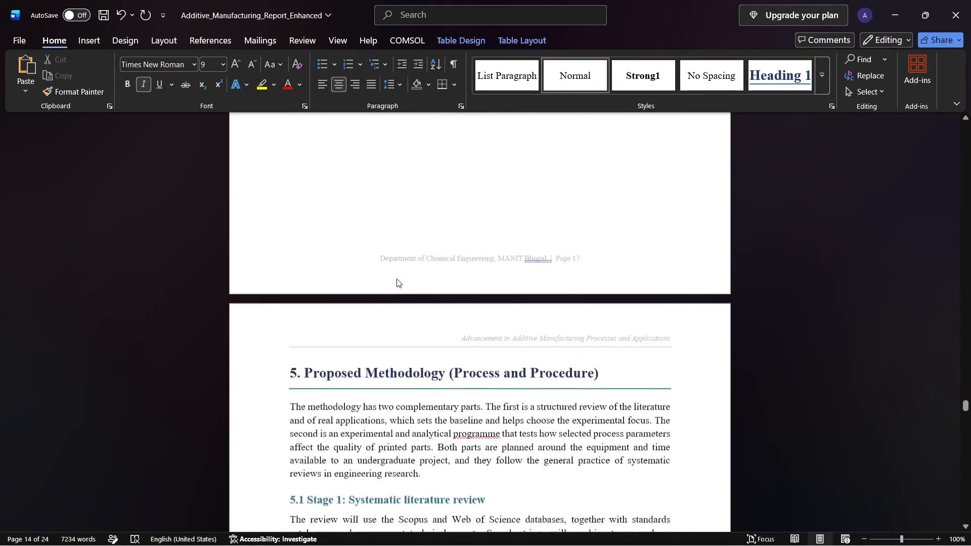
scroll(396, 279, down, 18)
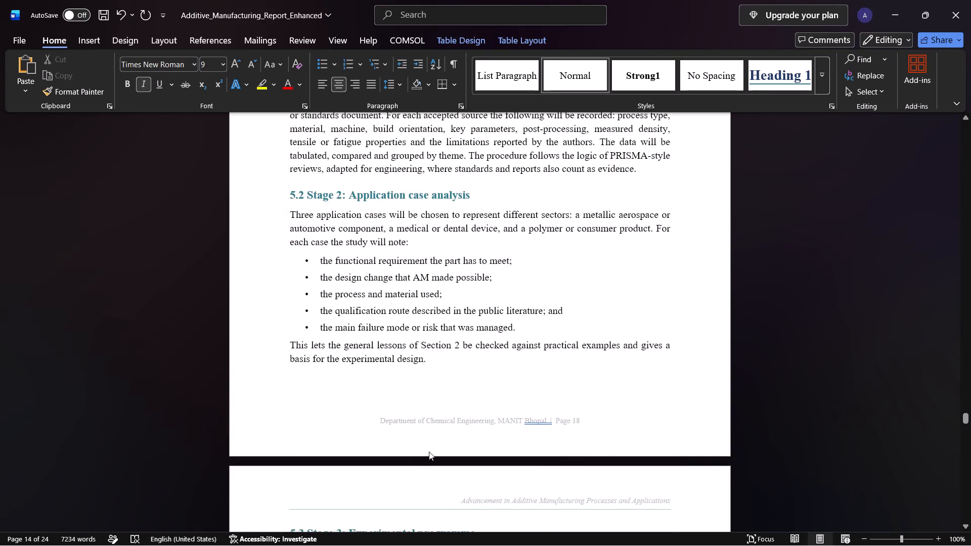
scroll(429, 451, down, 18)
scroll(427, 426, down, 20)
scroll(429, 414, down, 4)
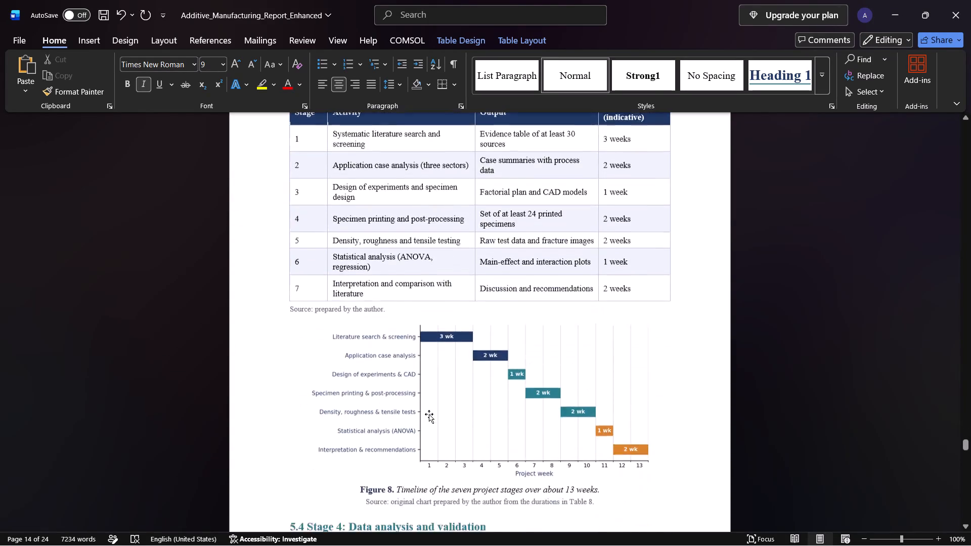
Review the closing part of the methodology, the Summary and section 6.1 Future scope.
scroll(429, 414, down, 16)
scroll(429, 414, down, 20)
scroll(429, 414, down, 11)
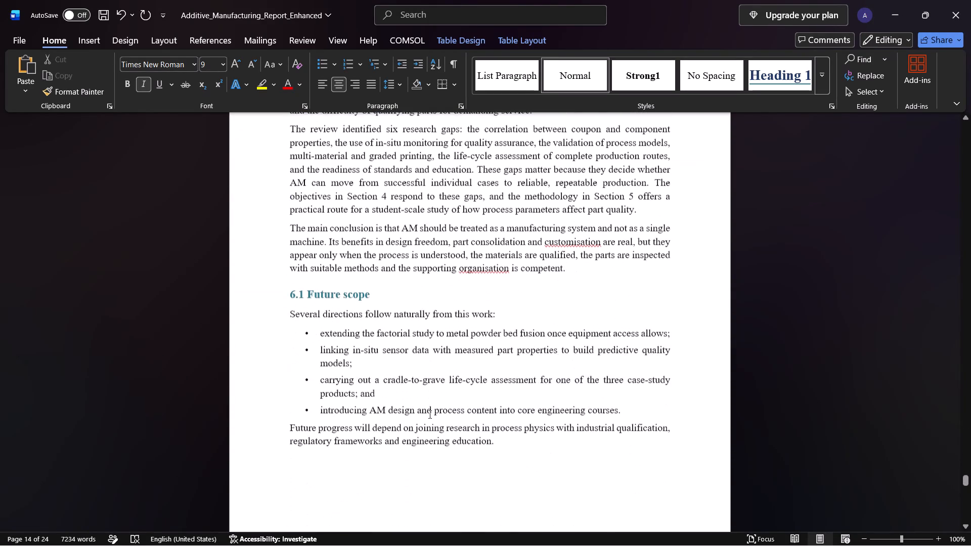
scroll(429, 414, down, 10)
scroll(429, 414, up, 1)
Examine the References list and the note on sources at the end of the report.
scroll(429, 414, down, 19)
scroll(429, 414, down, 5)
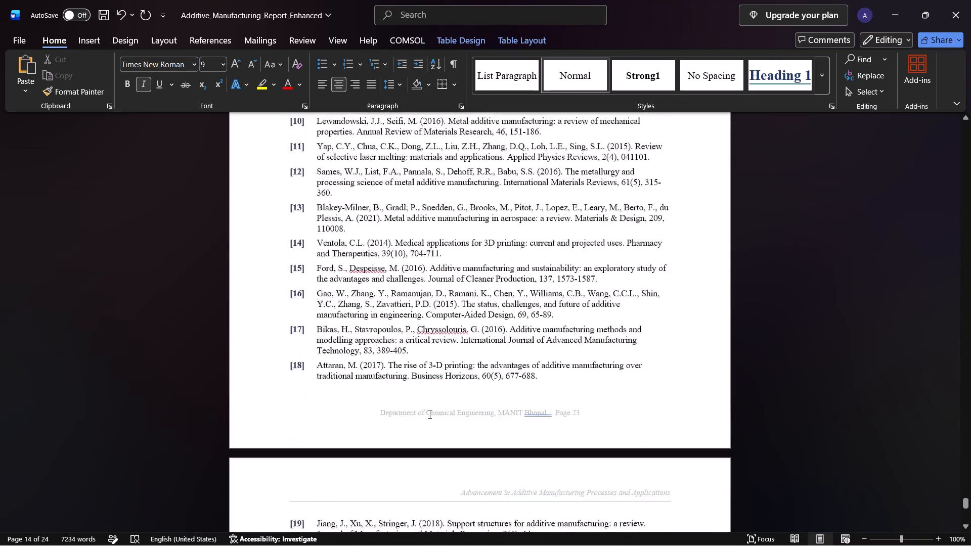
scroll(429, 414, down, 15)
scroll(429, 414, down, 19)
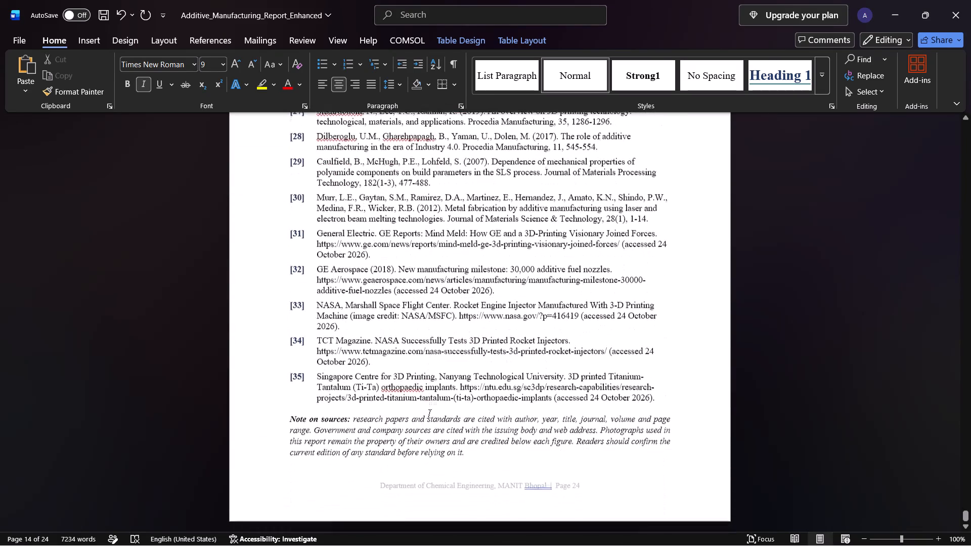
scroll(429, 414, up, 18)
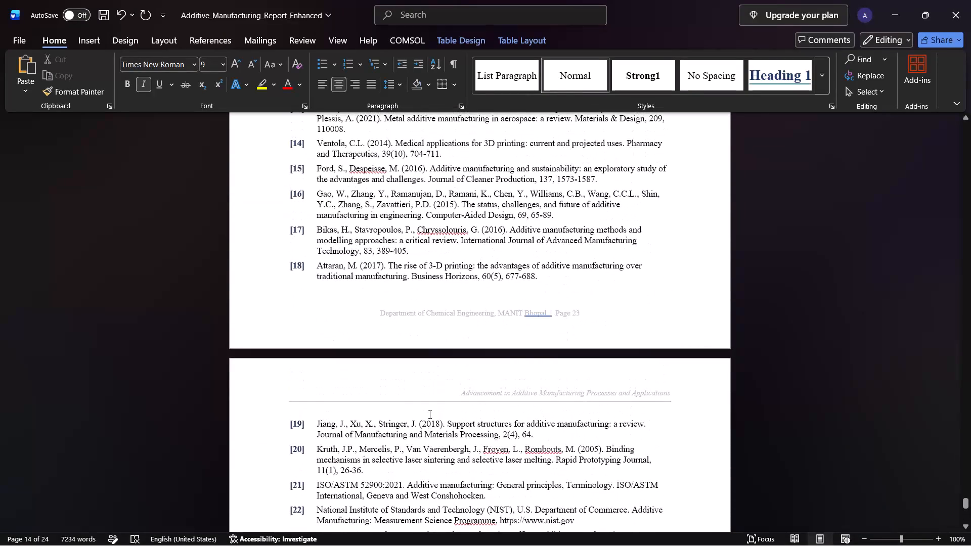
Show the document's page thumbnails and look through them back to the first page.
click(45, 539)
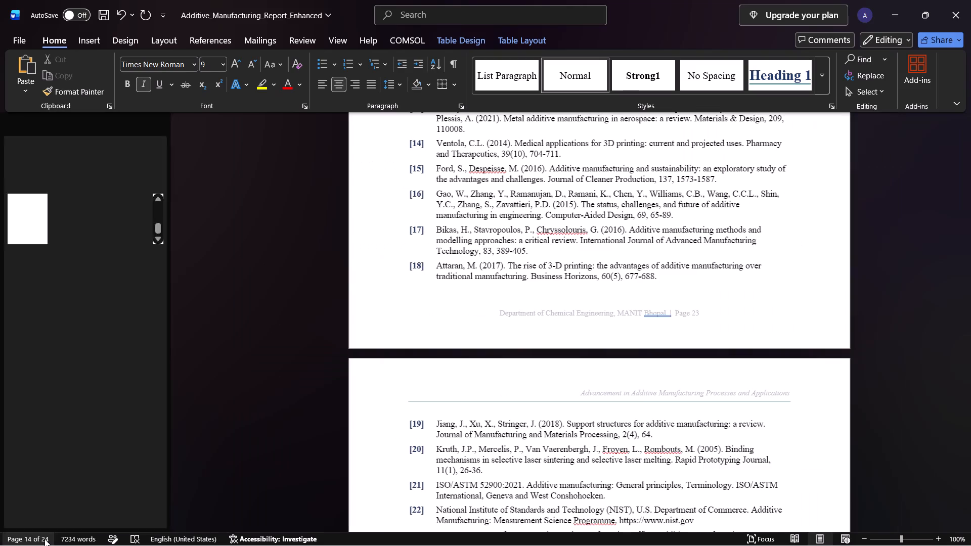
scroll(22, 390, down, 7)
scroll(55, 444, up, 5)
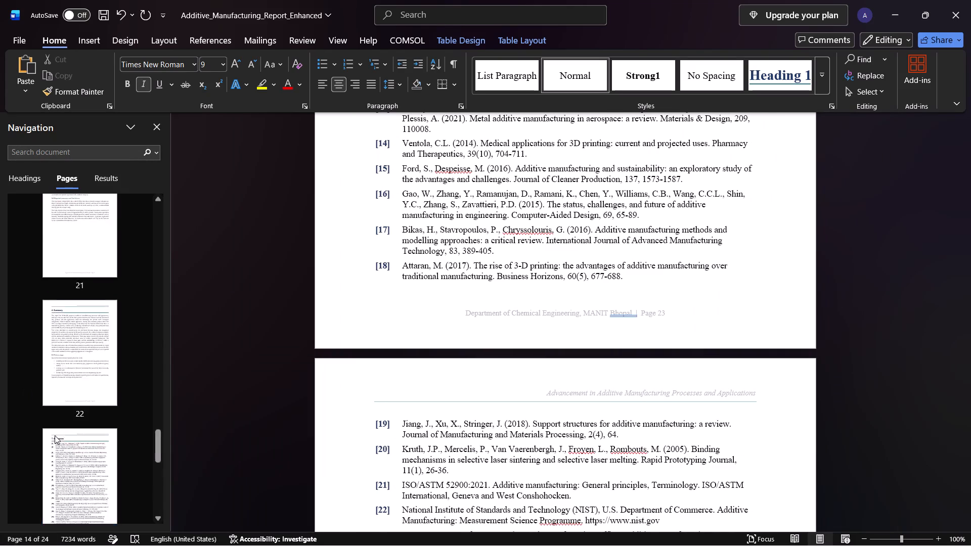
scroll(55, 435, up, 20)
scroll(55, 435, up, 9)
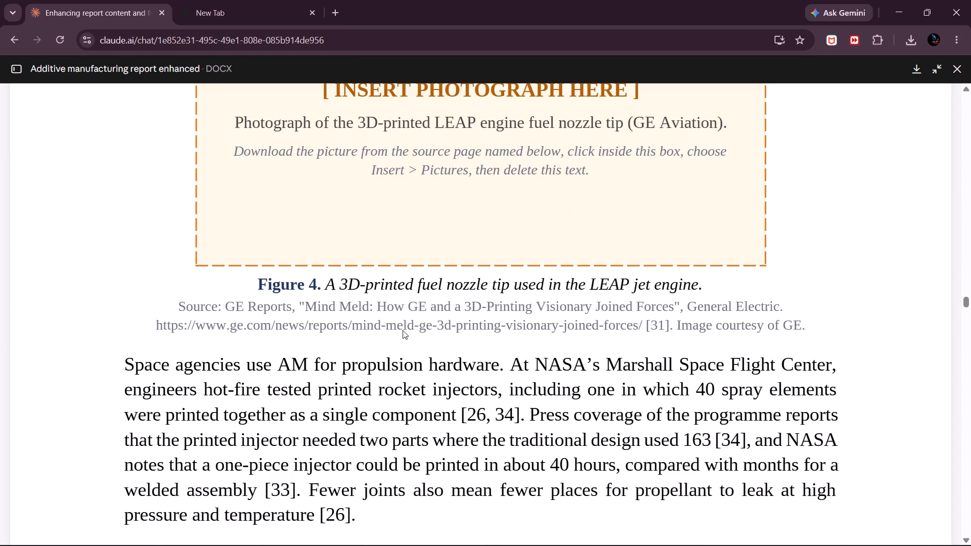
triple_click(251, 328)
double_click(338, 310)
Switch to Word and copy the ntu.edu.sg source address from the caption of the Figure 6 orthopaedic implant placeholder.
click(643, 530)
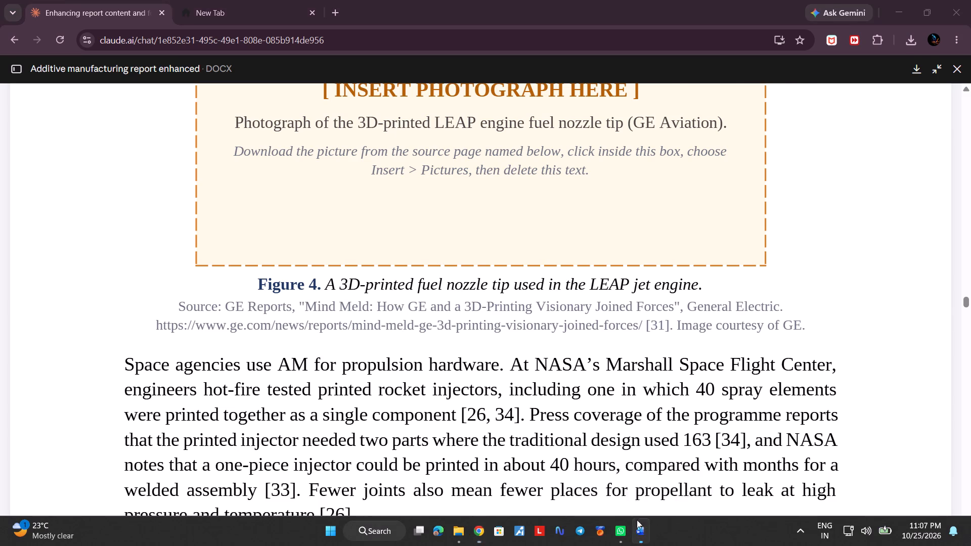
scroll(452, 378, down, 7)
scroll(452, 380, up, 20)
scroll(452, 380, up, 10)
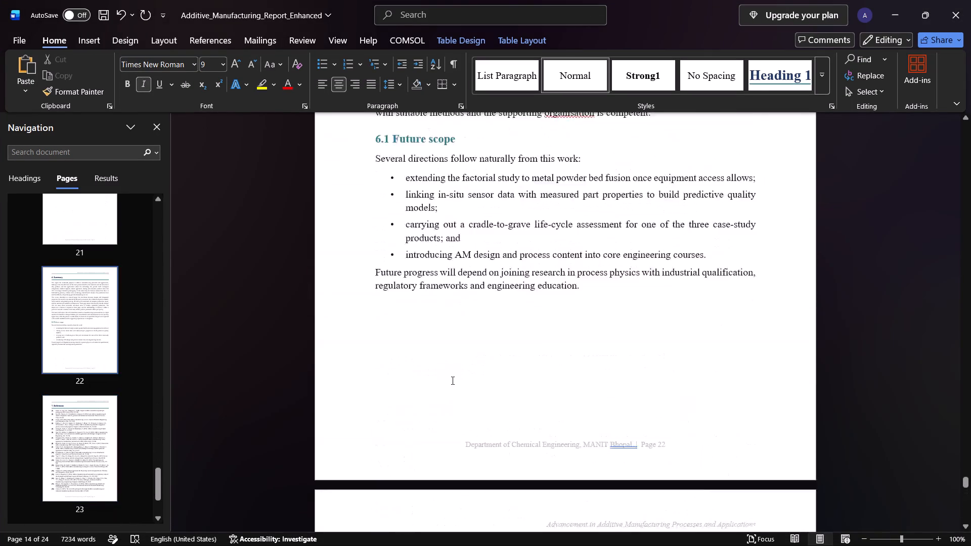
scroll(452, 380, up, 20)
scroll(452, 380, up, 20)
scroll(452, 380, up, 12)
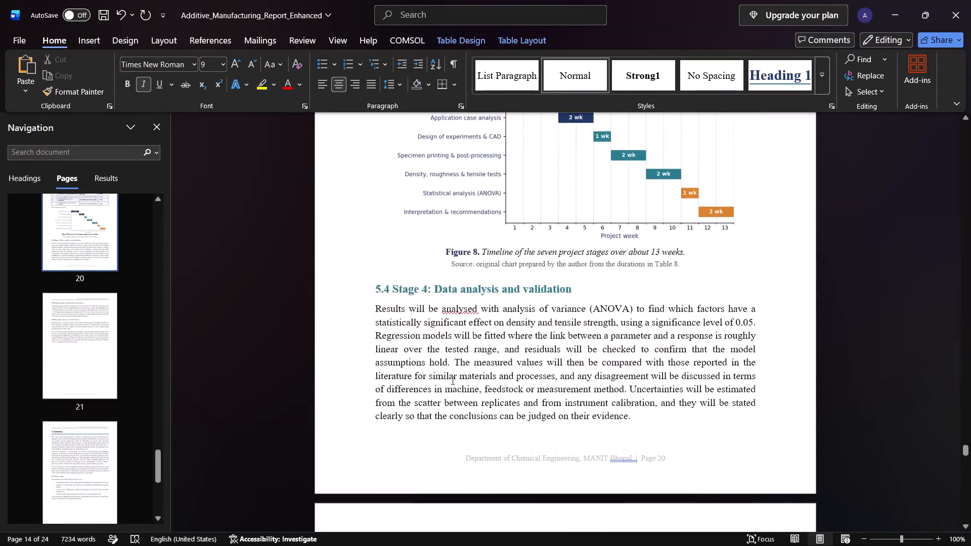
scroll(452, 380, up, 20)
scroll(452, 380, up, 20)
scroll(452, 380, up, 11)
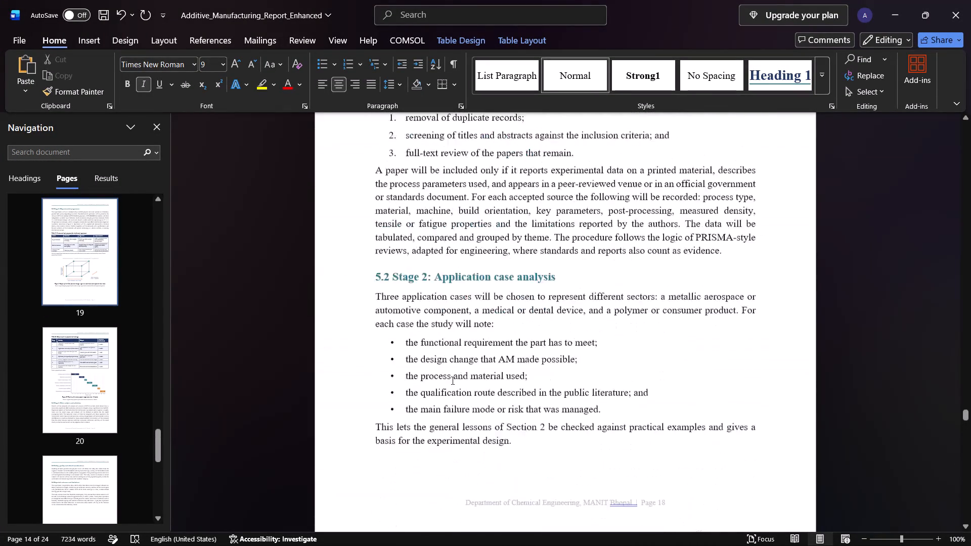
scroll(452, 380, up, 20)
scroll(452, 380, up, 20)
scroll(452, 380, up, 7)
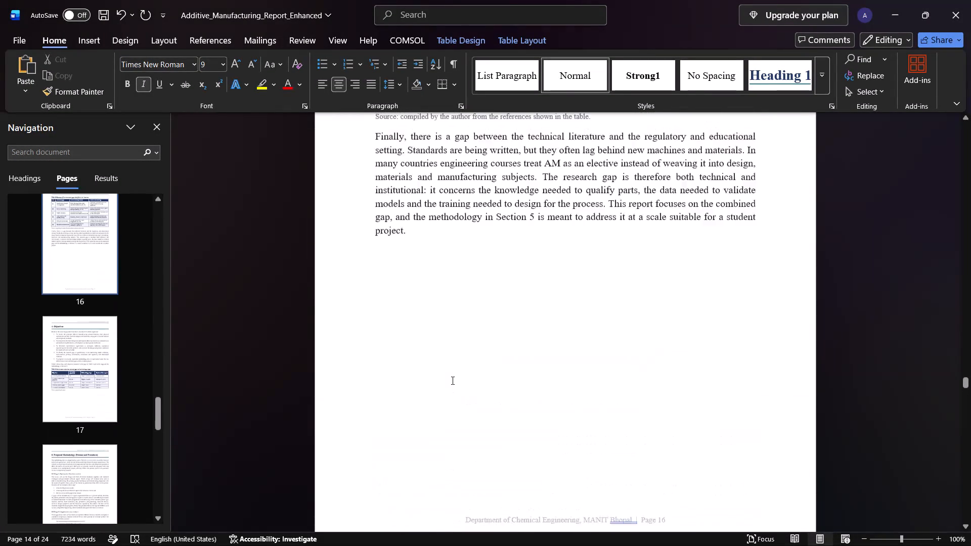
scroll(452, 380, up, 20)
scroll(452, 380, up, 20)
scroll(452, 380, up, 6)
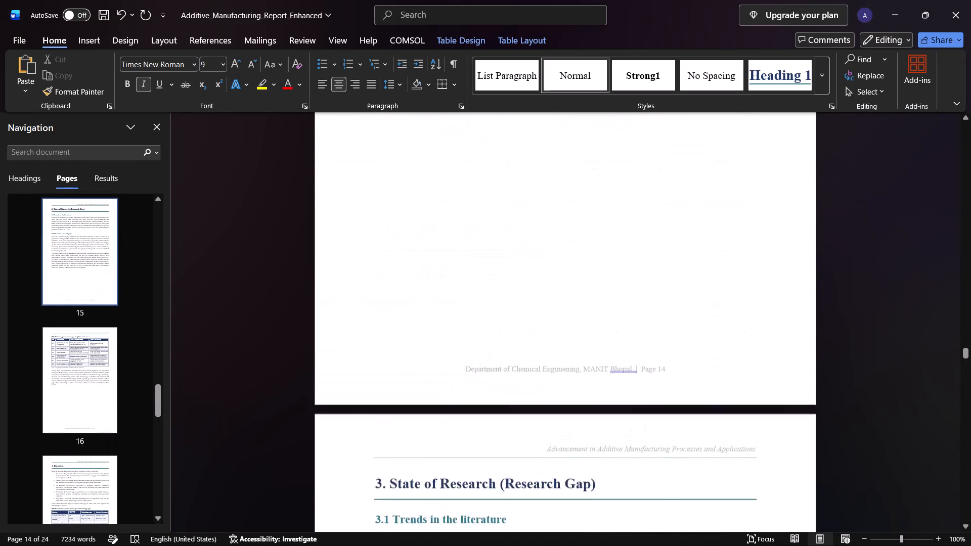
scroll(452, 380, up, 13)
scroll(452, 380, up, 17)
scroll(452, 380, up, 11)
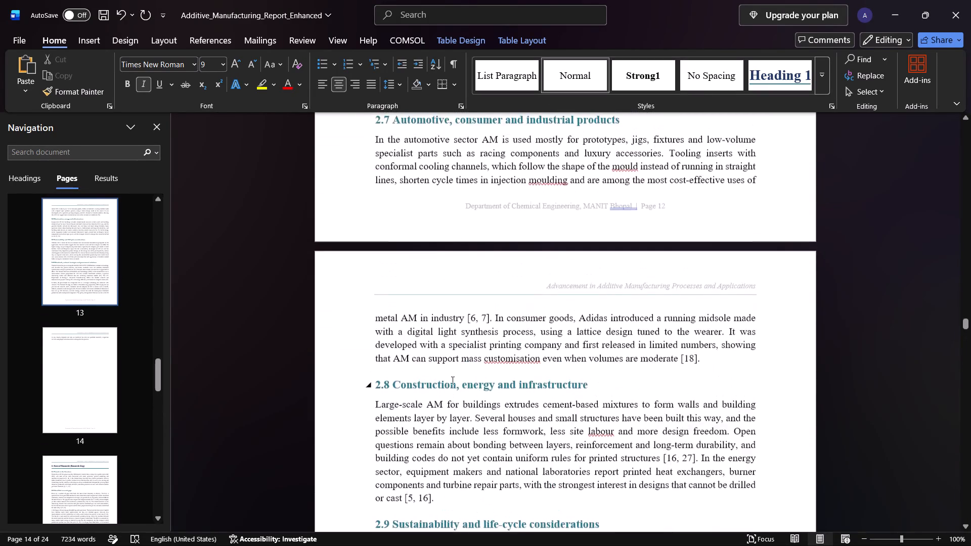
scroll(452, 380, up, 13)
click(518, 393)
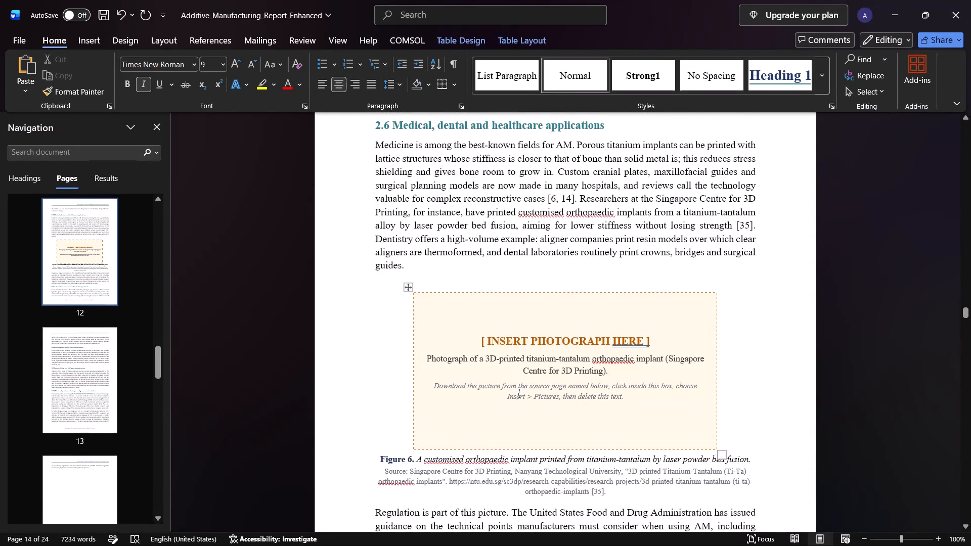
scroll(497, 427, down, 3)
click(526, 393)
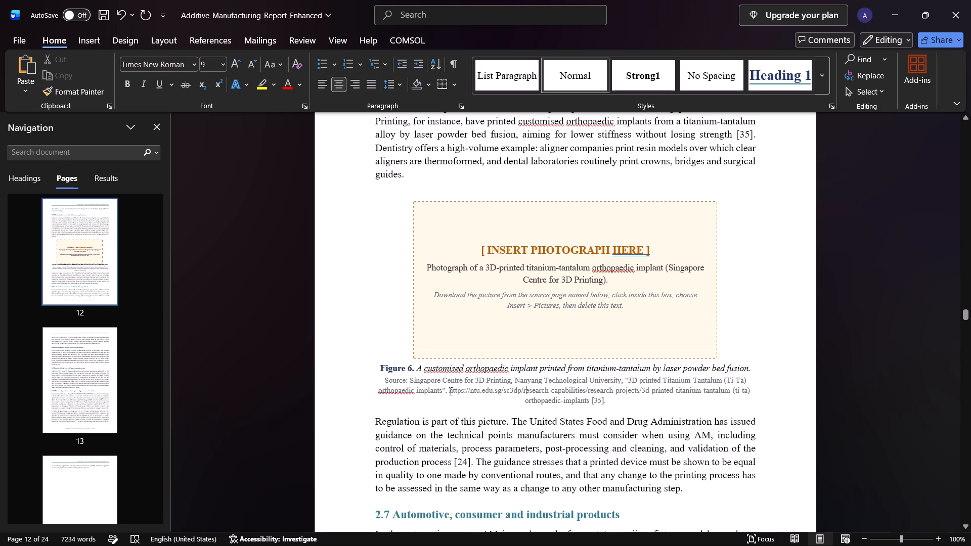
drag(448, 391, 555, 392)
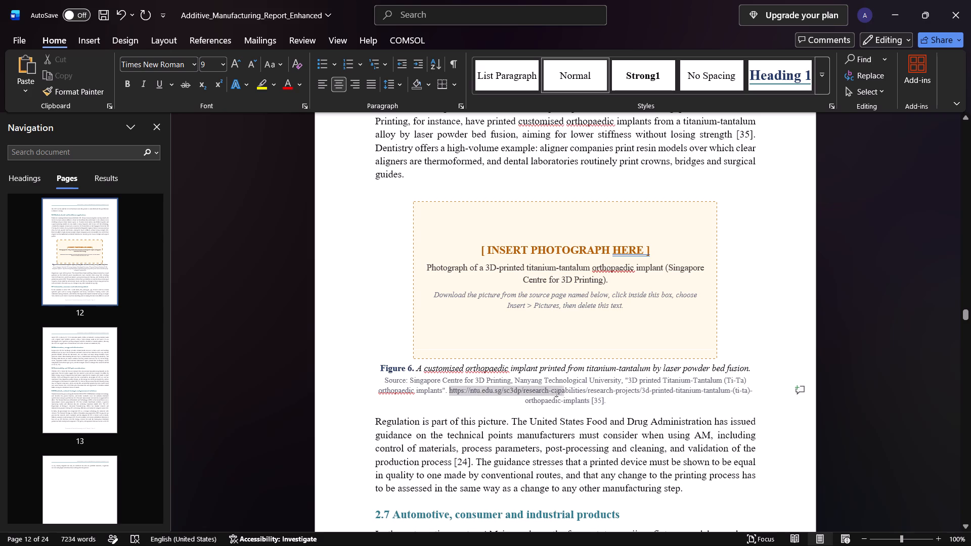
drag(555, 392, 595, 400)
key(ctrl+c)
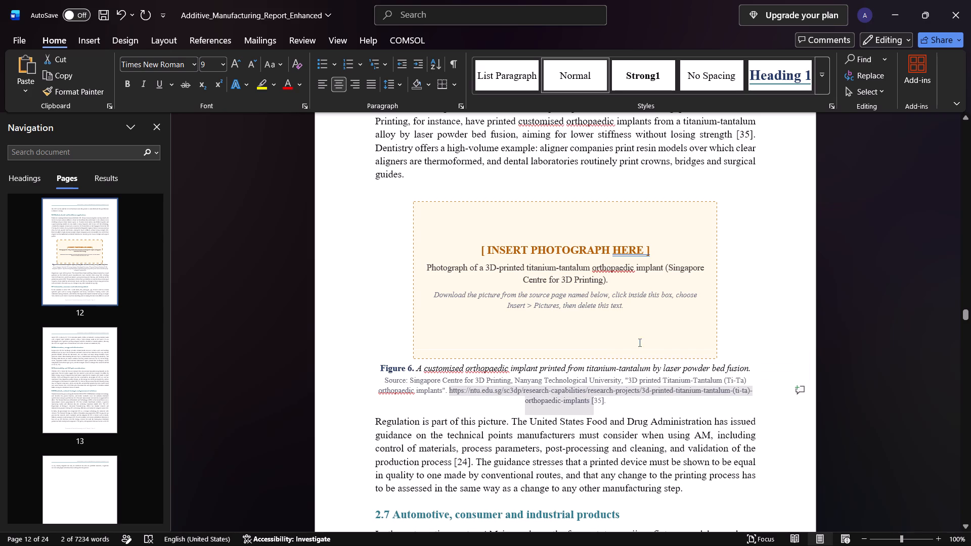
Switch to Chrome and open the copied ntu.edu.sg titanium-tantalum implant address in the empty New Tab page.
click(885, 15)
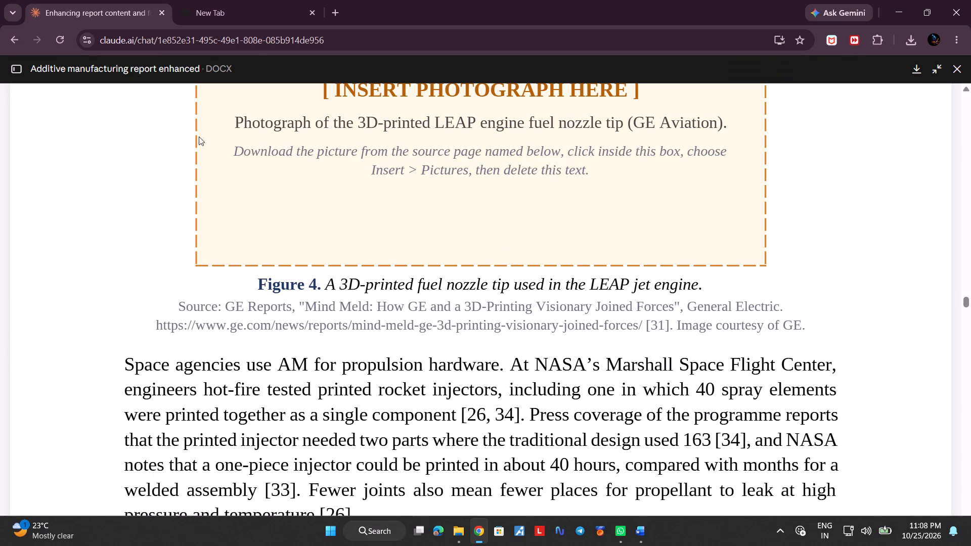
click(239, 2)
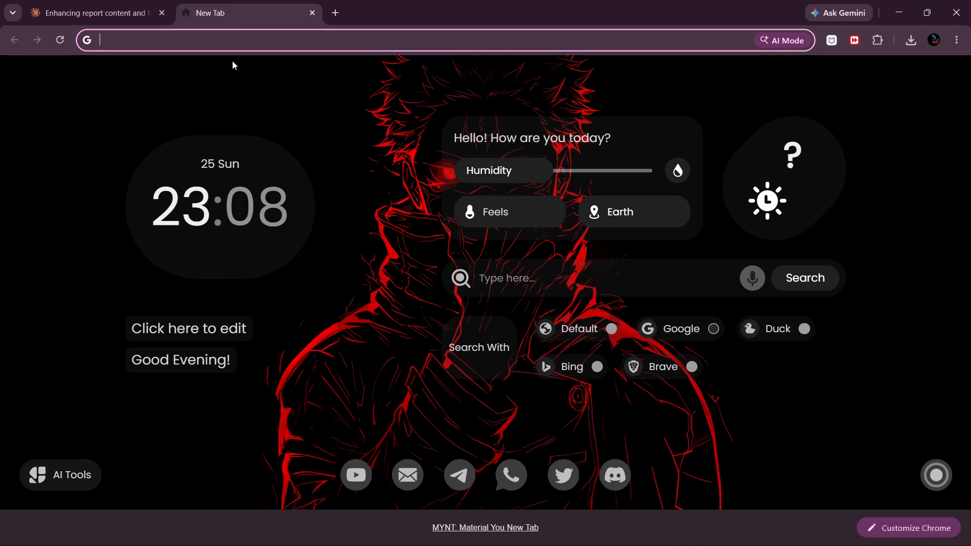
key(ctrl+v)
key(Return)
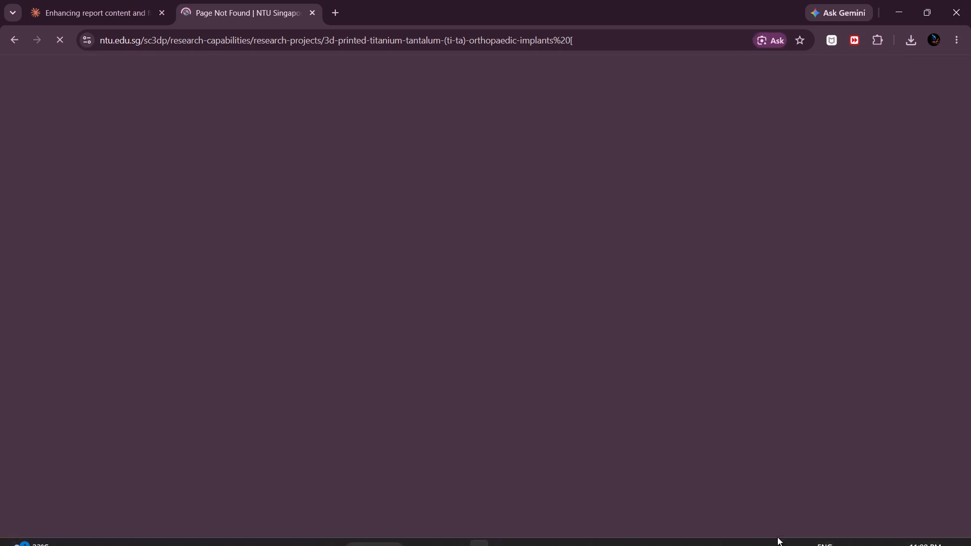
Show the hidden background apps in the Windows notification area.
click(781, 531)
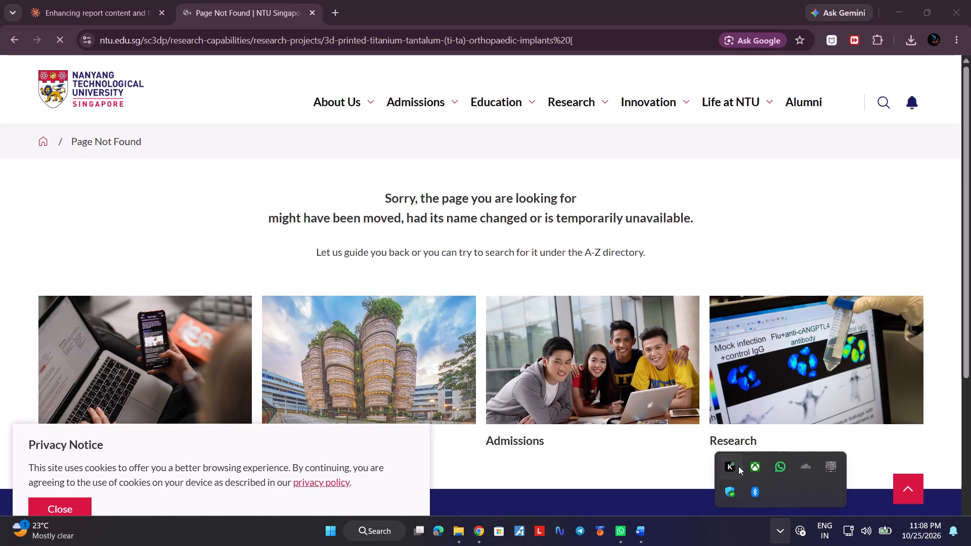
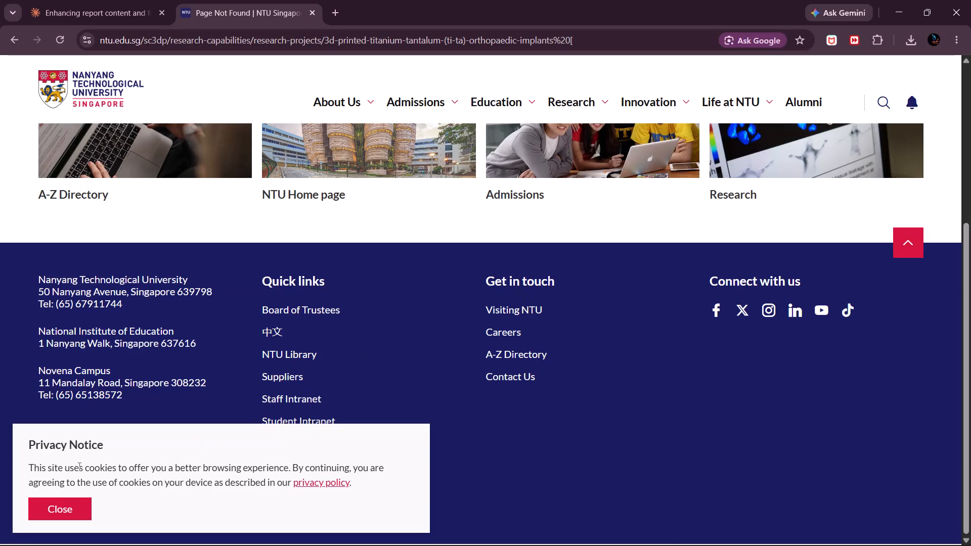
Dismiss the privacy notice on the NTU page and view the site's About Us links.
click(65, 502)
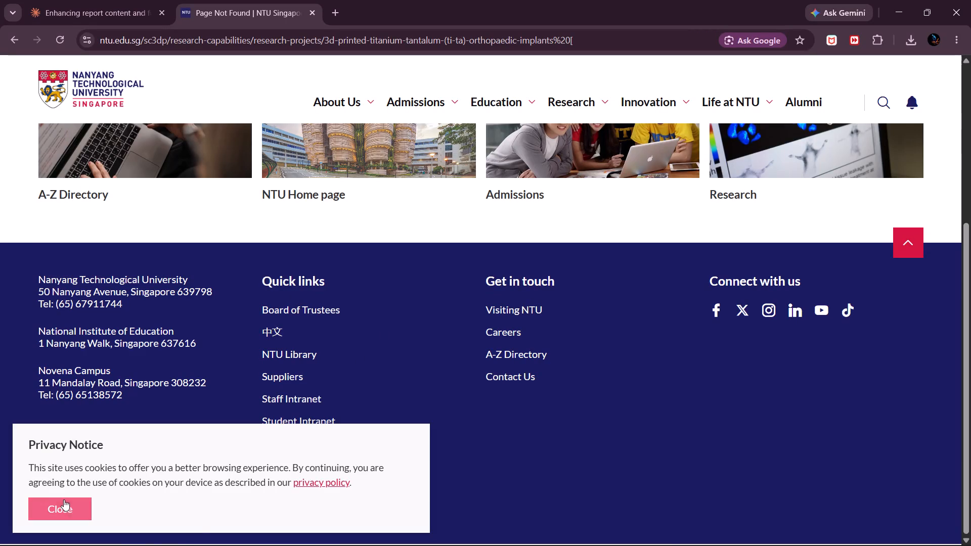
scroll(231, 390, up, 3)
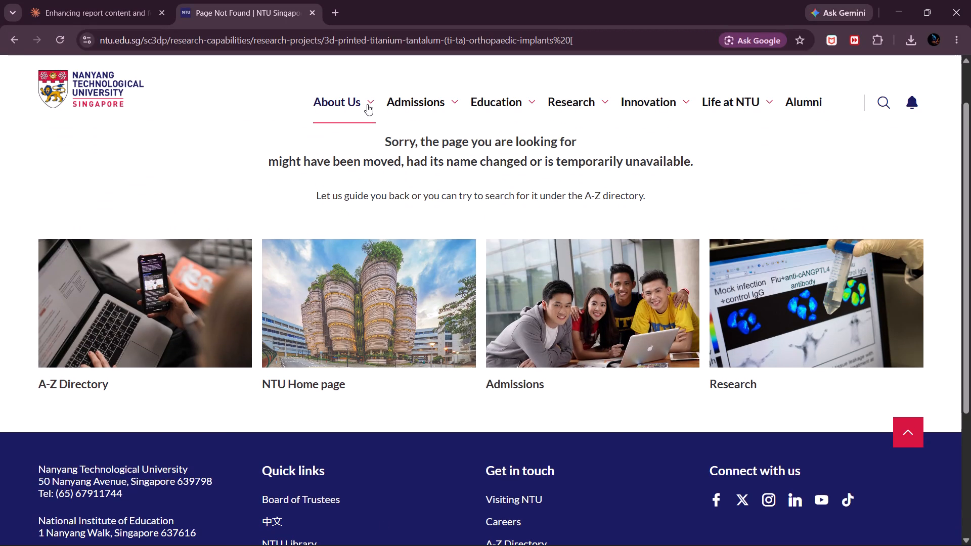
click(367, 103)
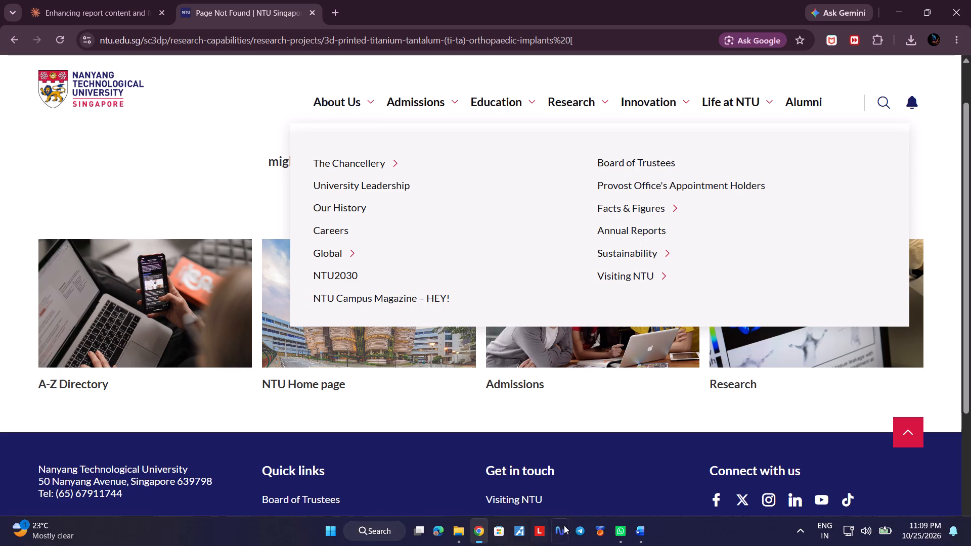
Switch to Word and close the Navigation pane beside the report.
click(648, 537)
scroll(520, 395, up, 2)
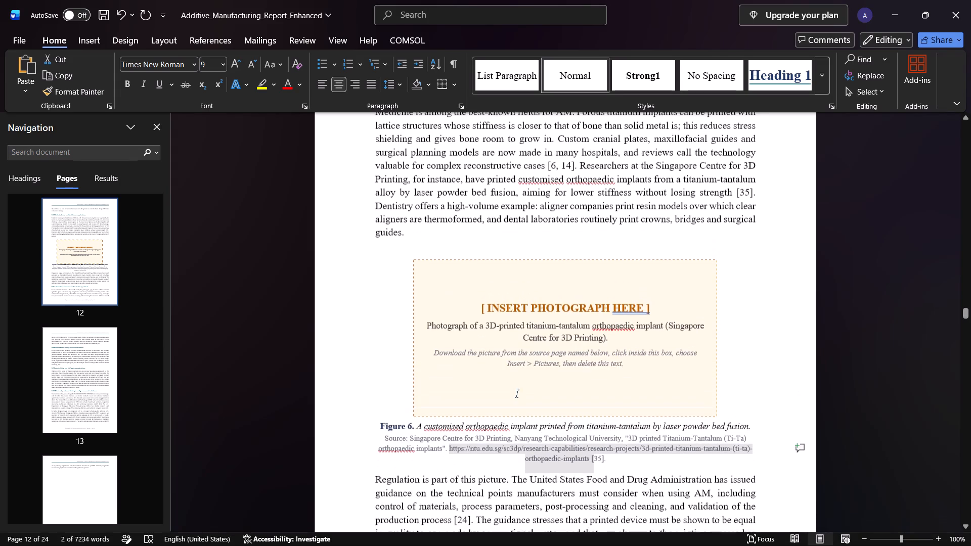
click(152, 129)
Copy the description of the titanium-tantalum orthopaedic implant photograph from inside the Figure 6 placeholder.
scroll(409, 367, up, 1)
scroll(409, 367, down, 3)
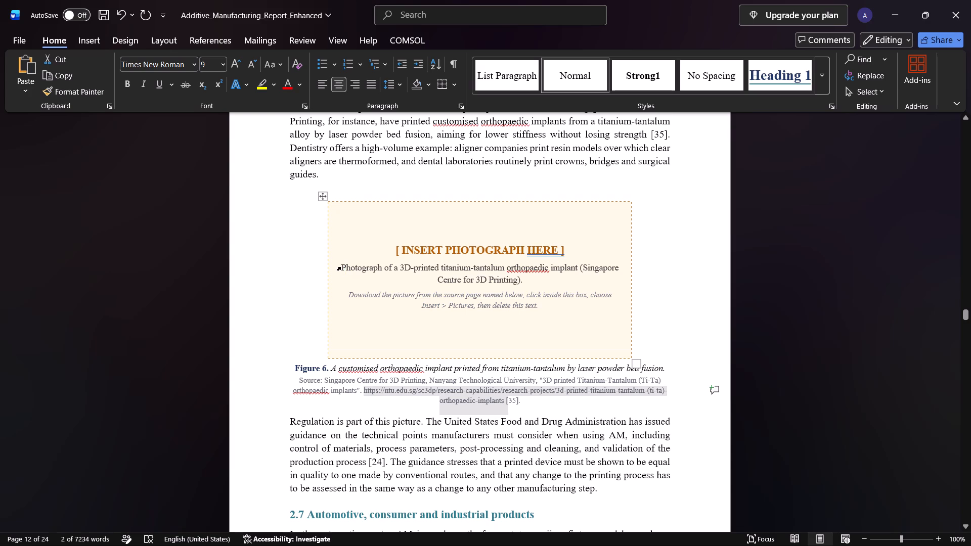
drag(341, 266, 514, 278)
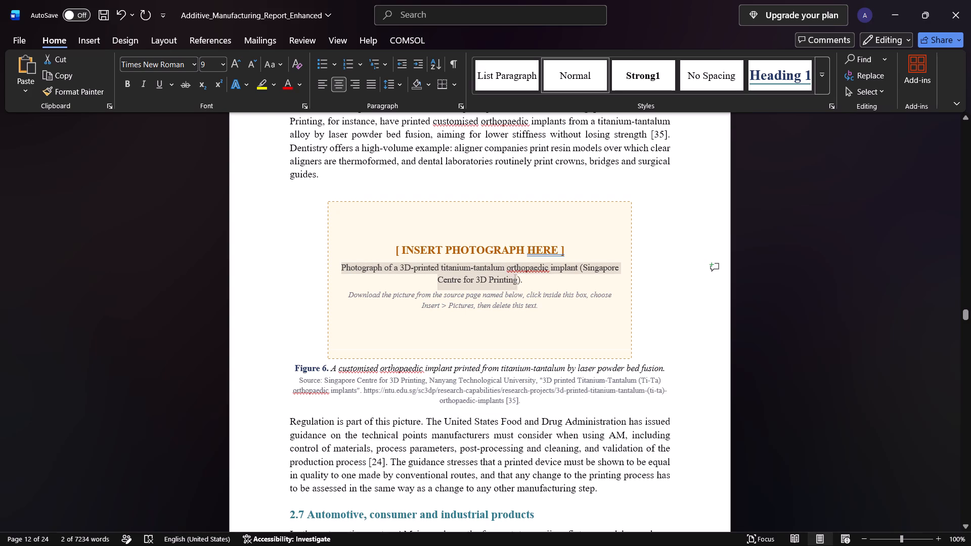
drag(514, 278, 526, 281)
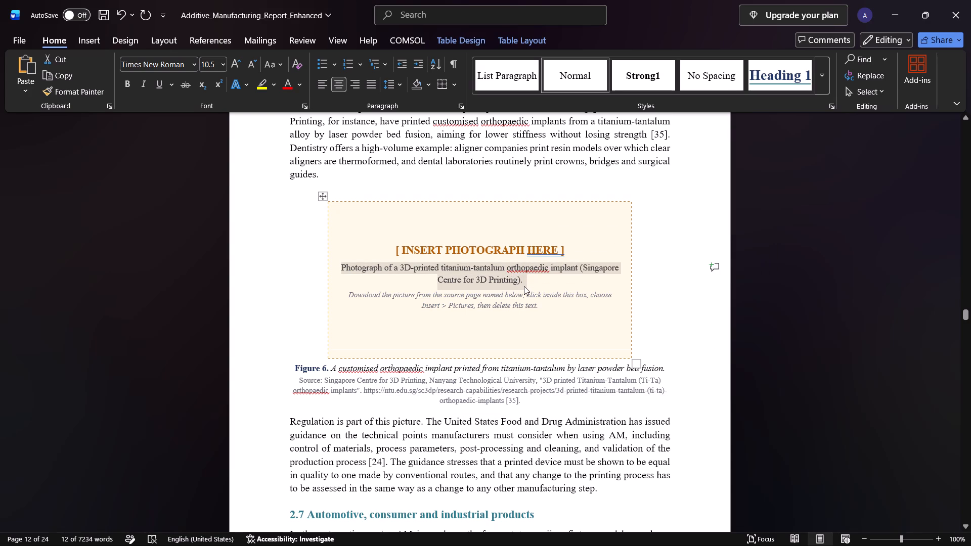
key(ctrl+c)
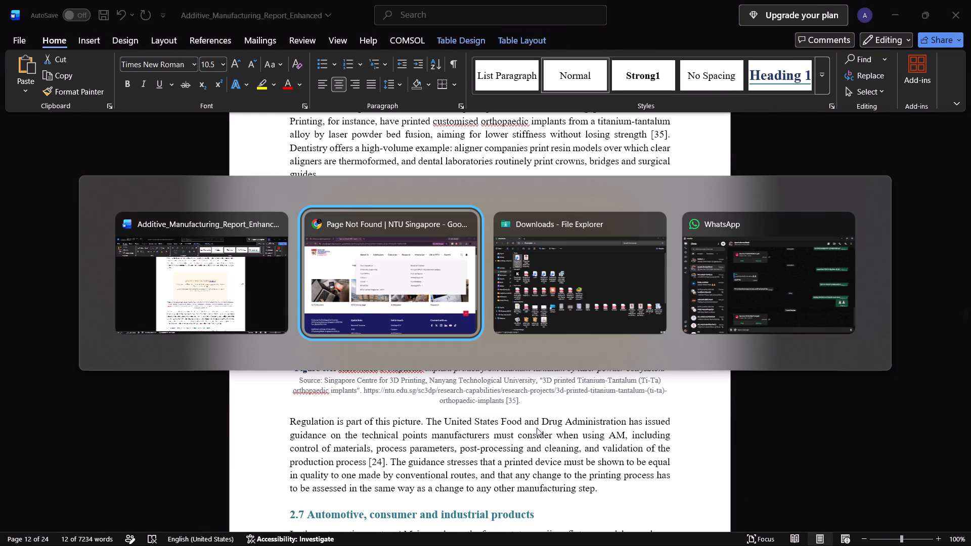
Switch to Chrome and search Google in a new tab for the copied implant photograph description.
click(336, 14)
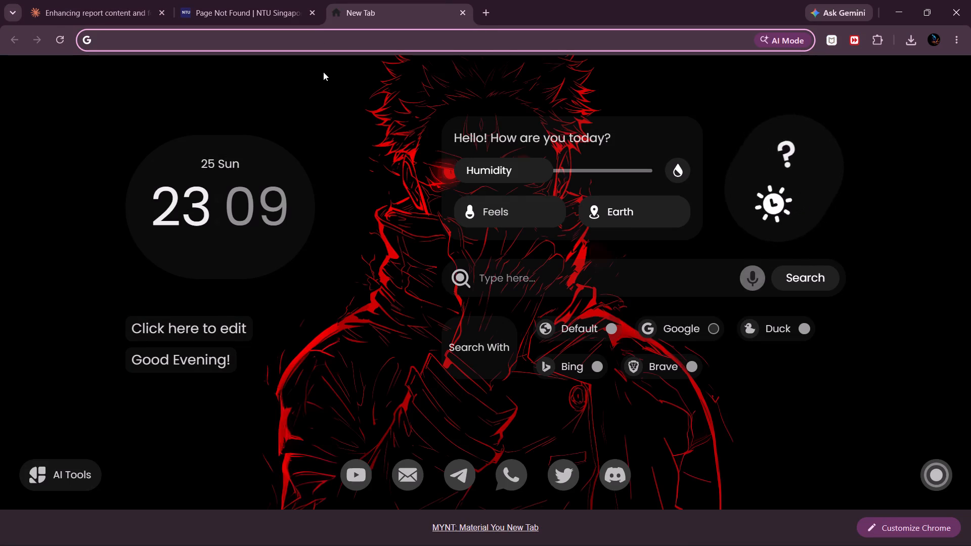
key(ctrl+v)
key(Return)
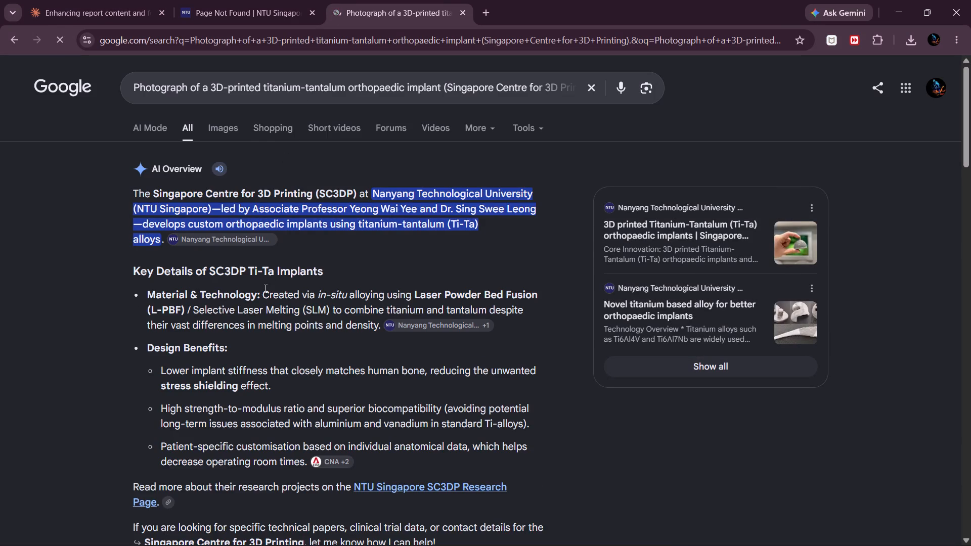
Open the NTU Singapore SC3DP Research Page from the AI Overview and look through it for the implant photograph.
scroll(264, 290, down, 4)
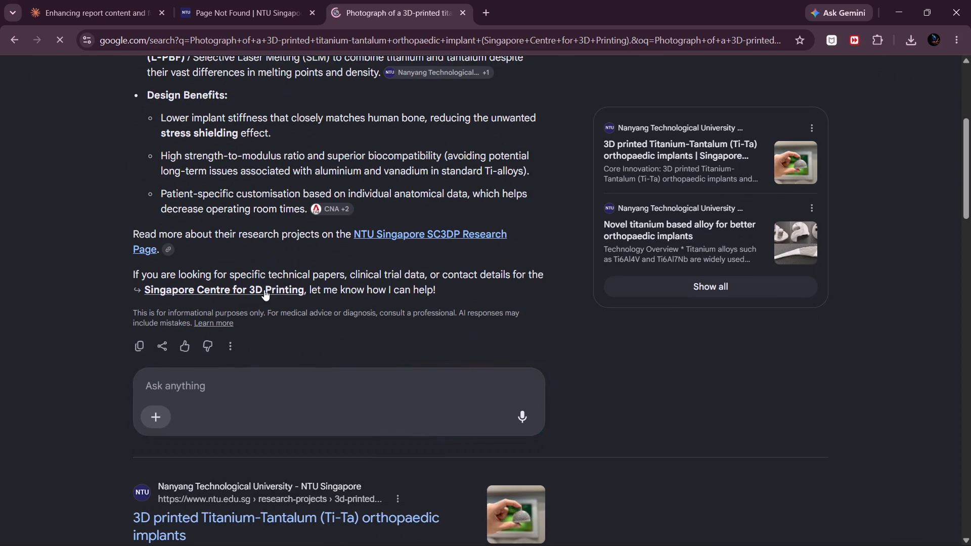
click(393, 234)
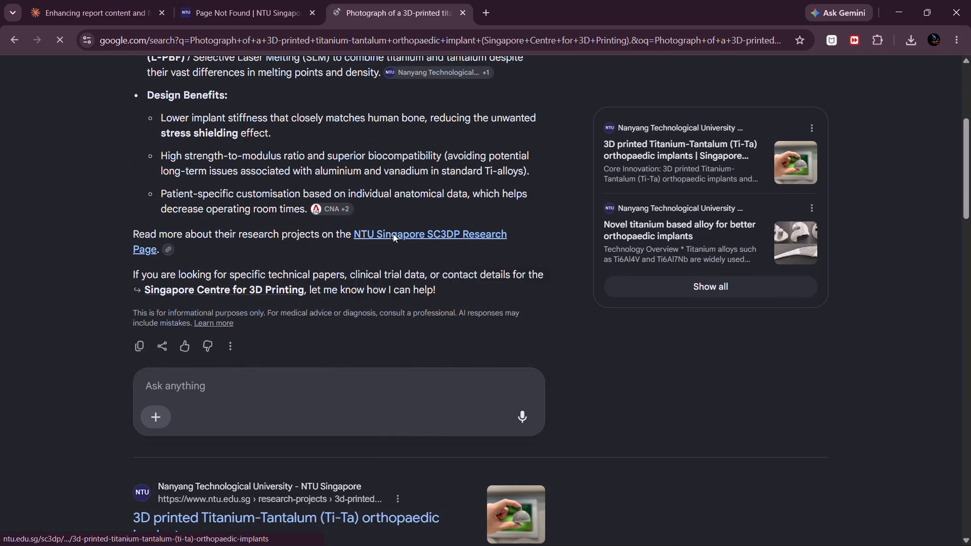
scroll(405, 342, down, 7)
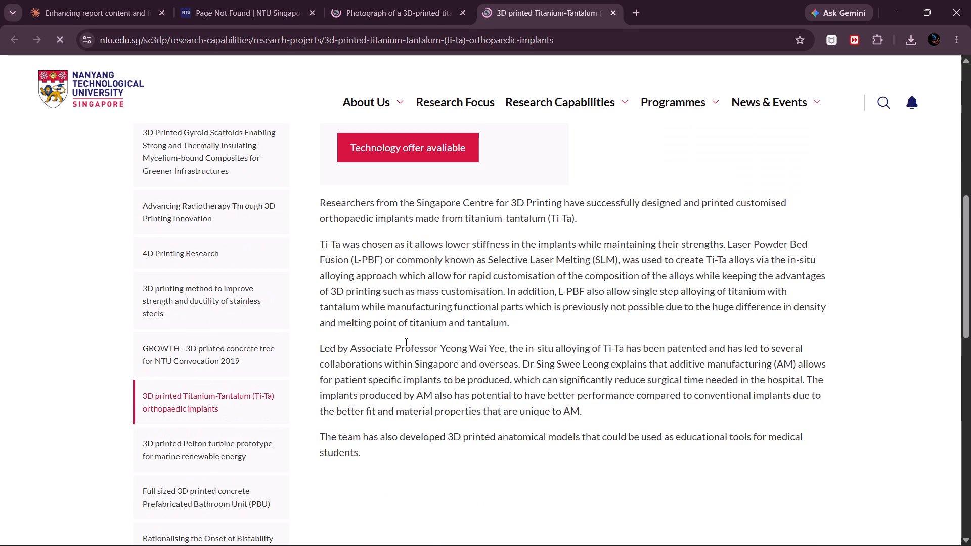
scroll(405, 342, down, 11)
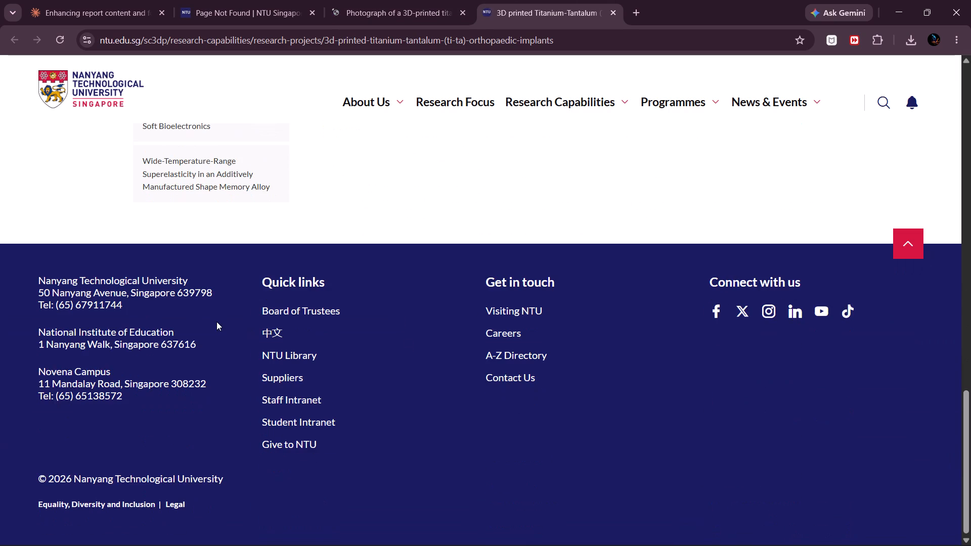
scroll(216, 320, up, 6)
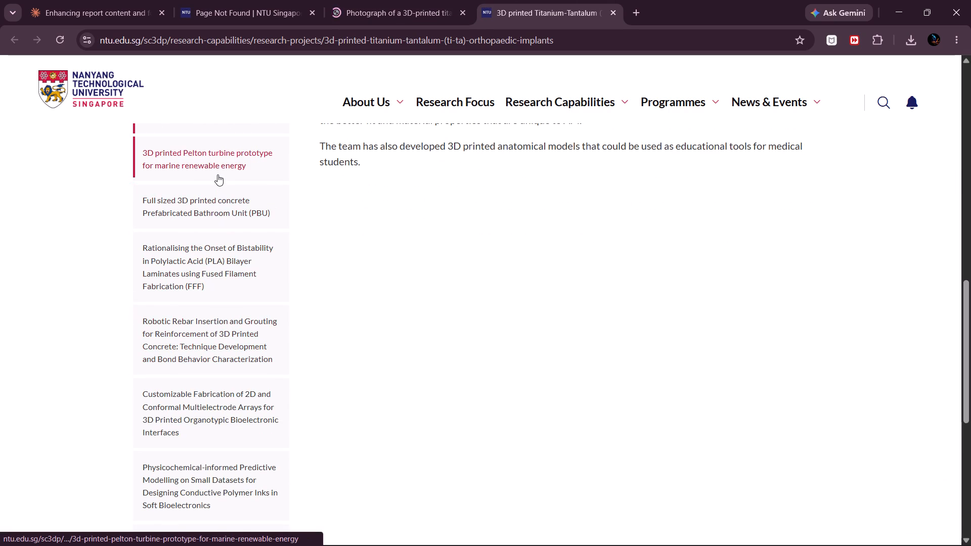
Open the 3D printed Pelton turbine prototype project and examine its photograph, text and the site's Research Capabilities links.
click(217, 171)
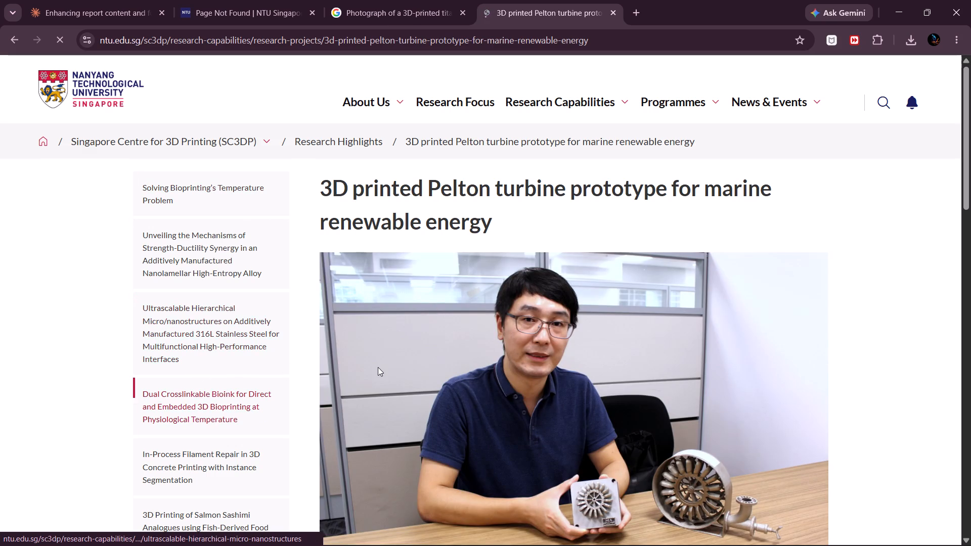
scroll(380, 367, down, 2)
scroll(128, 300, up, 4)
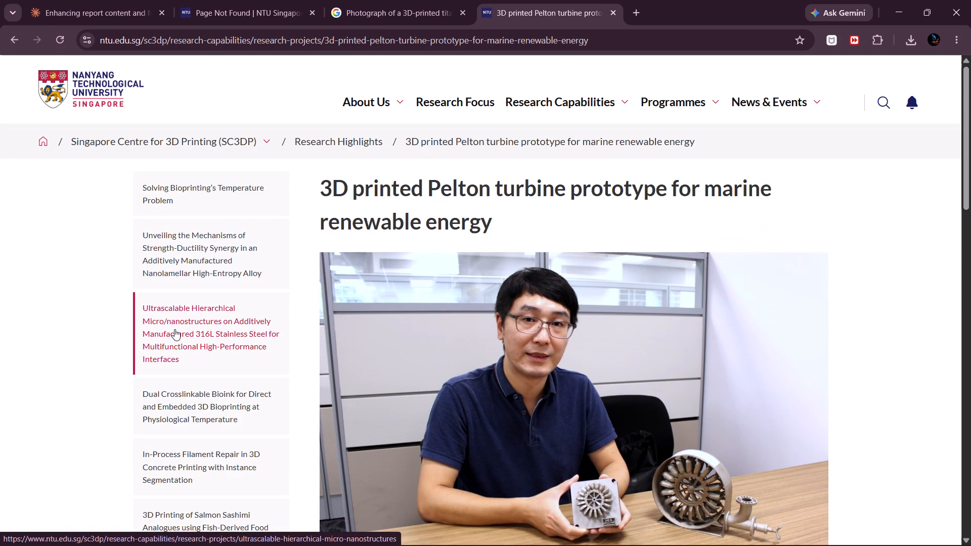
scroll(174, 329, down, 1)
scroll(498, 335, down, 16)
scroll(498, 336, up, 11)
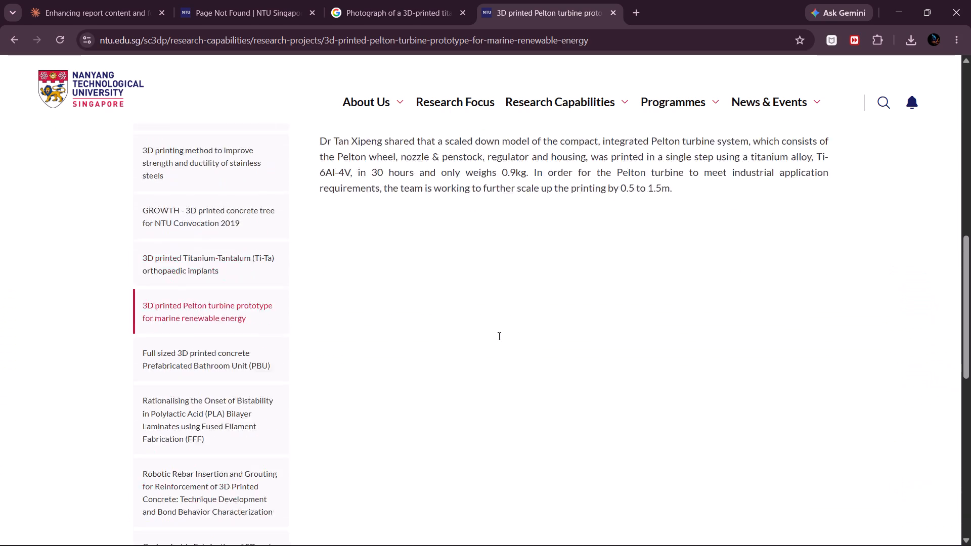
scroll(498, 336, up, 1)
click(617, 92)
click(622, 100)
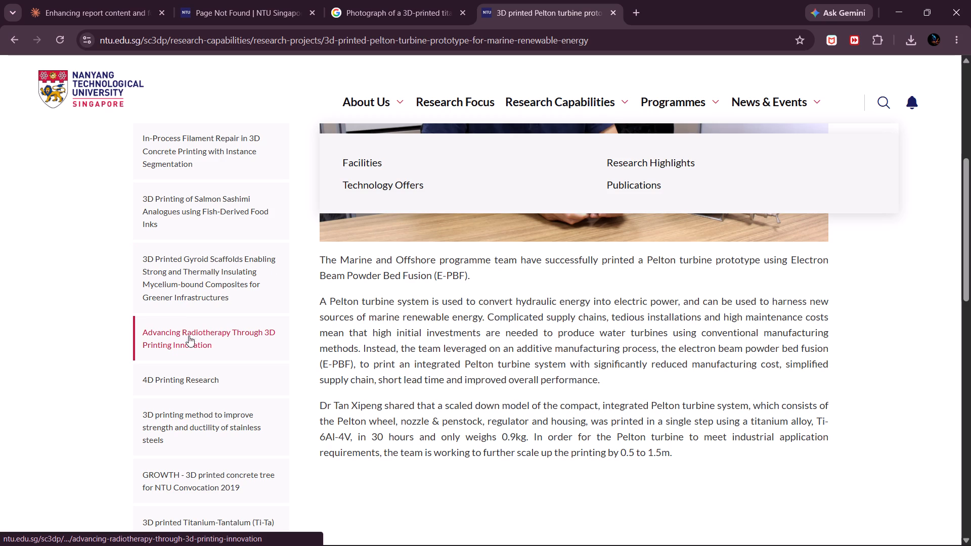
Open the 3D Printed Gyroid Scaffolds project and examine its figures, text and the list of SC3DP research projects.
click(171, 277)
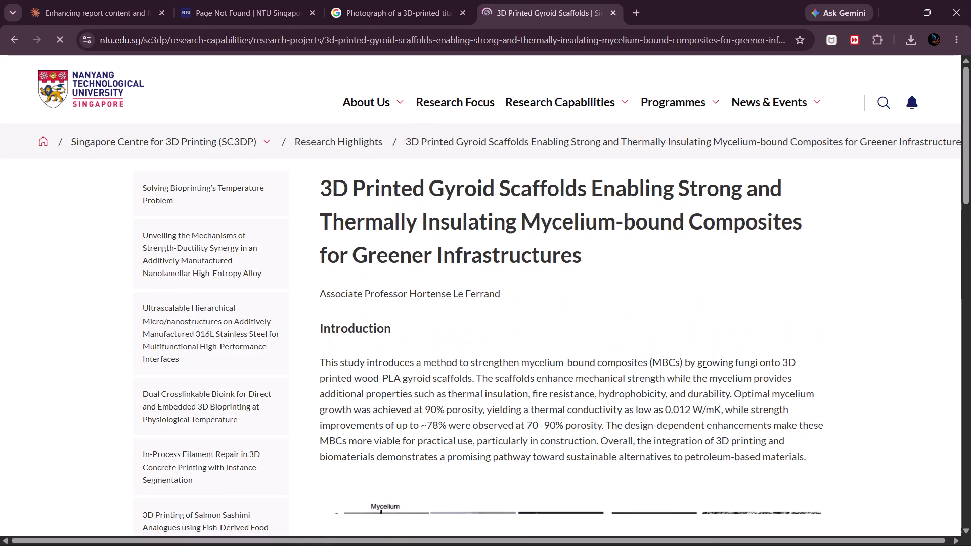
scroll(594, 366, down, 4)
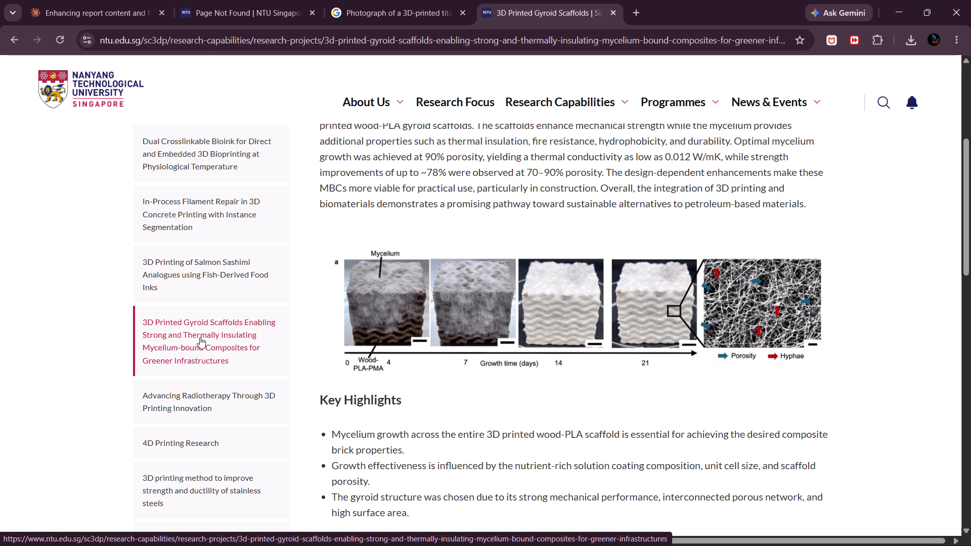
scroll(200, 337, down, 2)
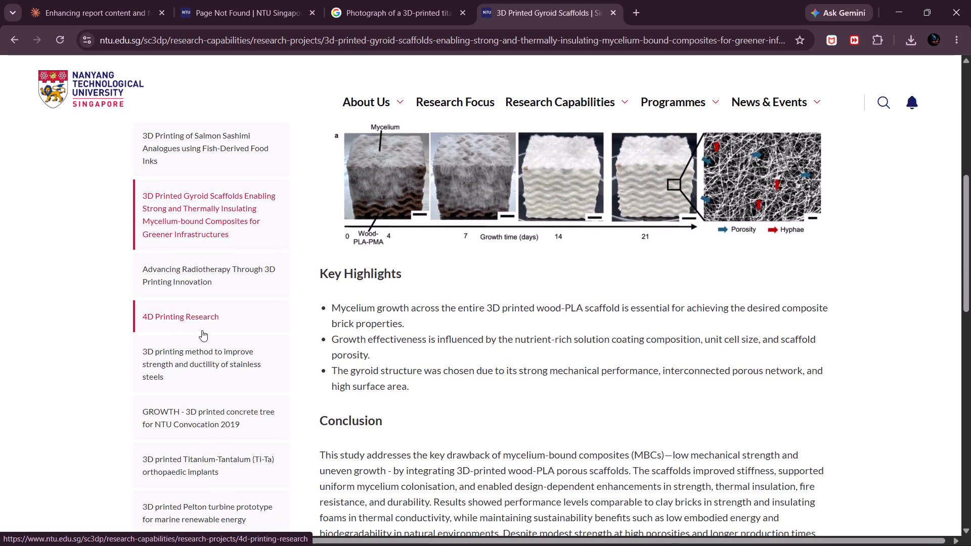
scroll(202, 330, down, 13)
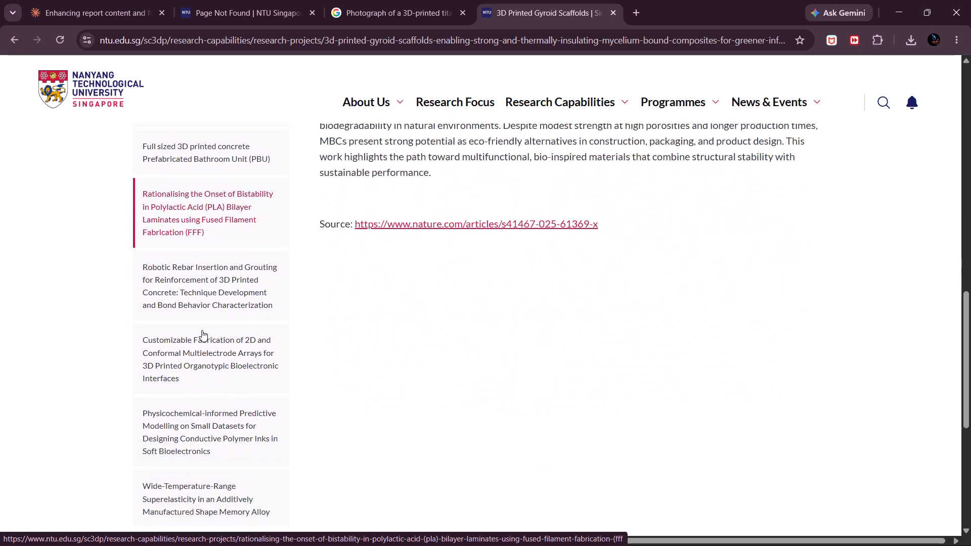
scroll(202, 330, up, 18)
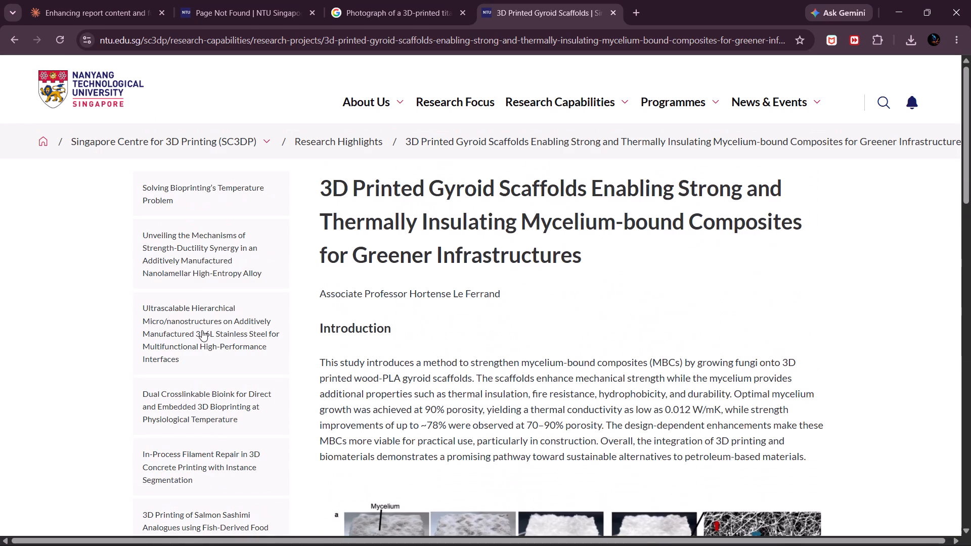
scroll(192, 304, up, 12)
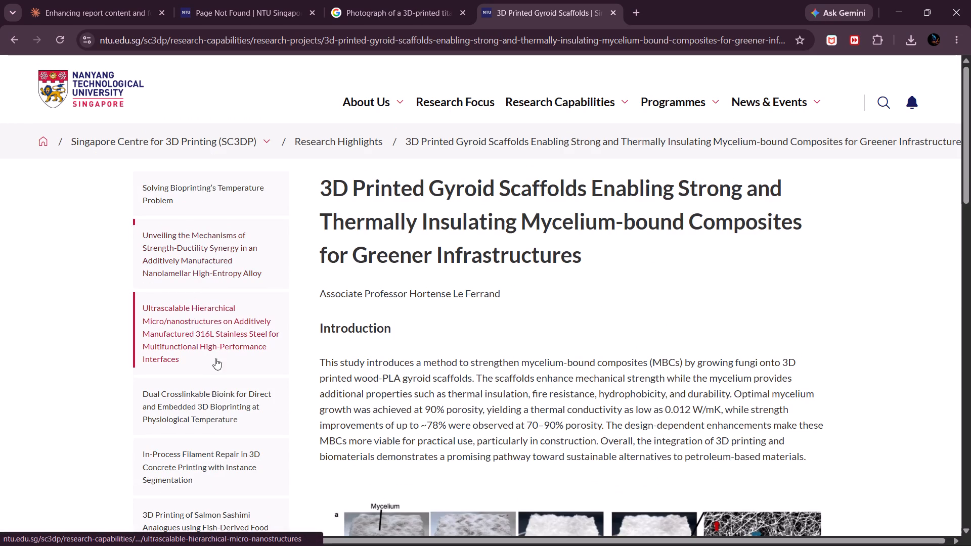
scroll(210, 377, down, 2)
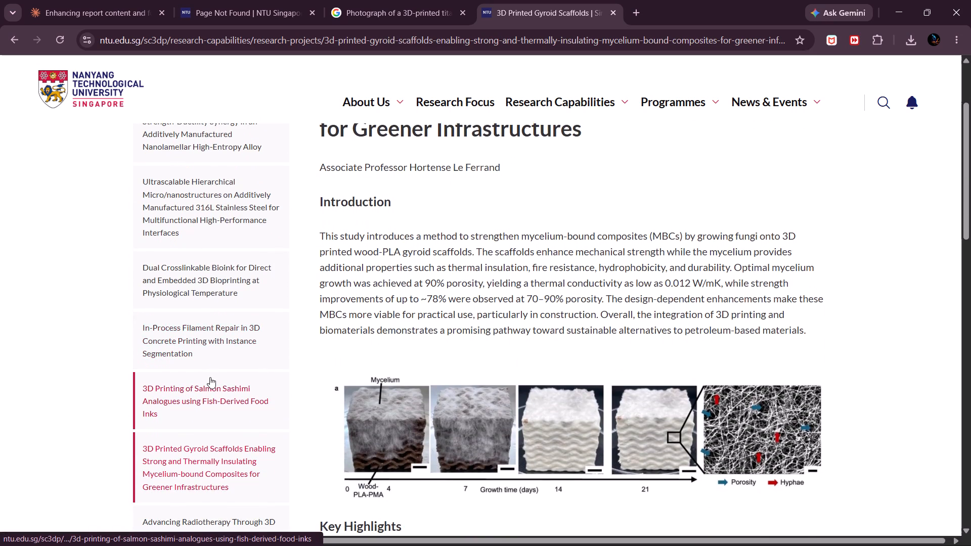
scroll(210, 377, down, 4)
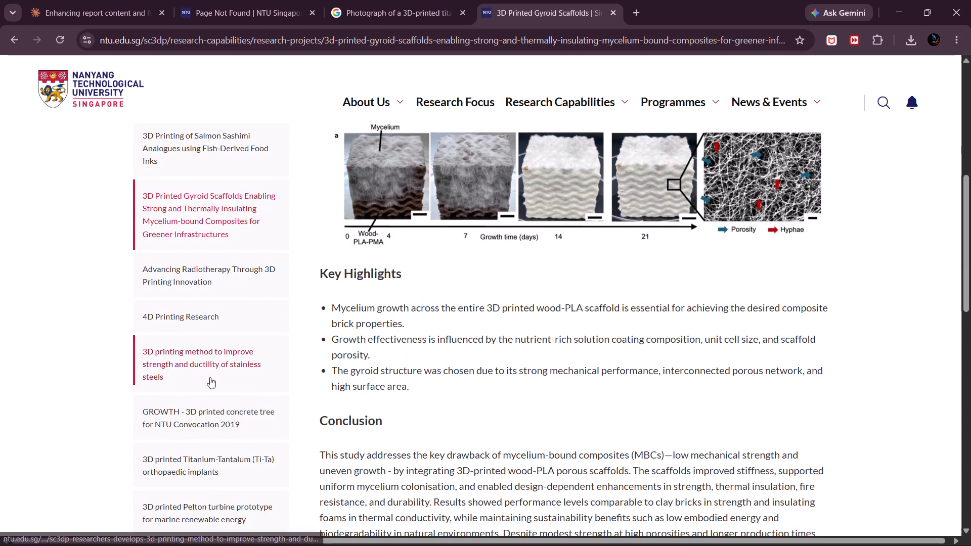
scroll(209, 377, down, 2)
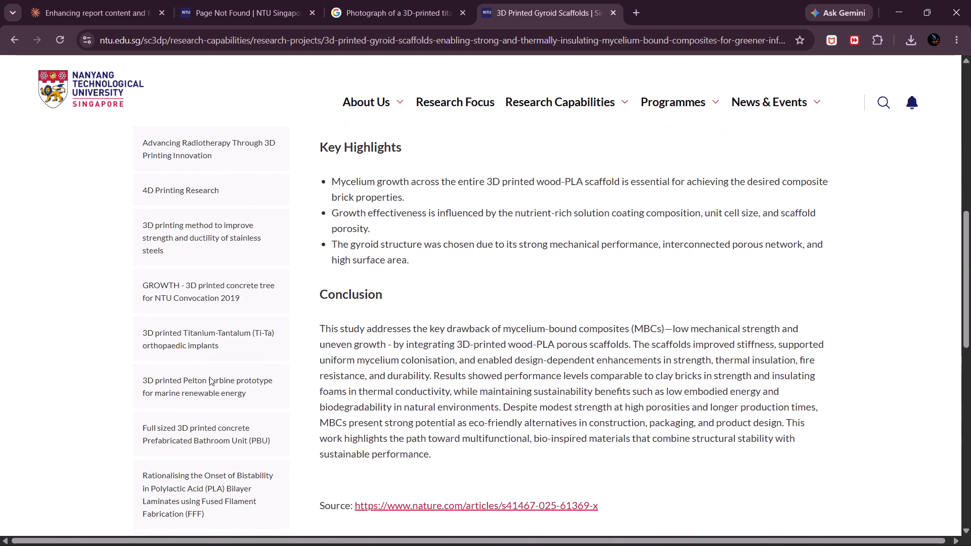
scroll(209, 377, down, 1)
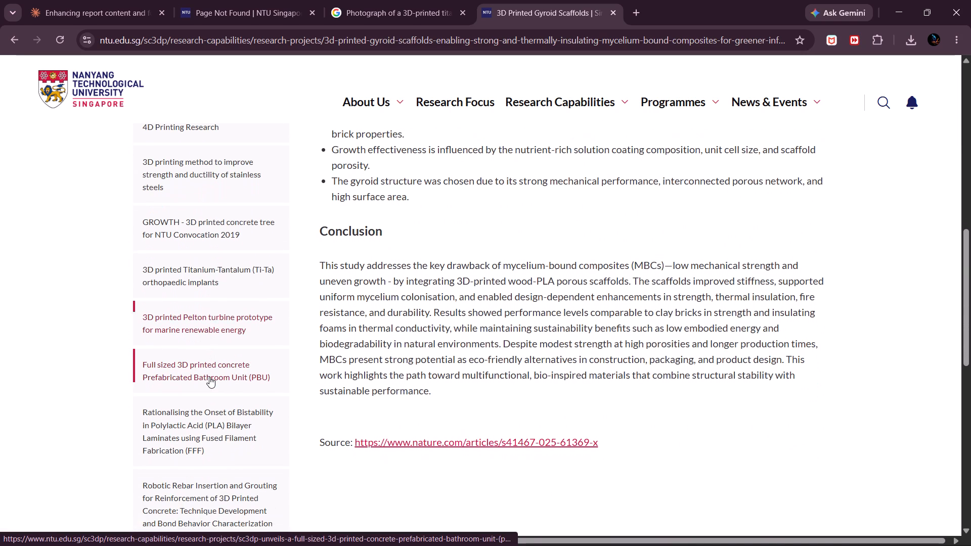
scroll(209, 377, down, 3)
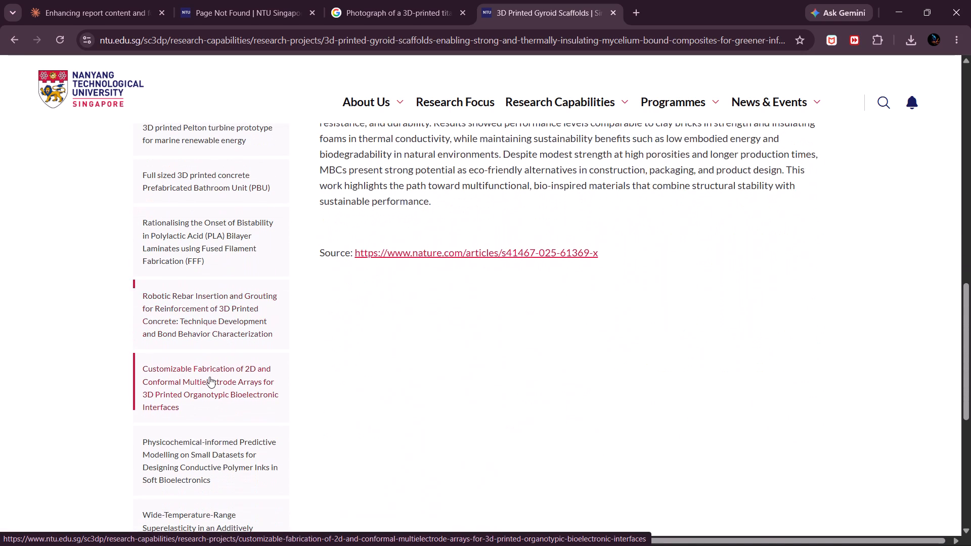
scroll(209, 377, down, 2)
scroll(209, 377, up, 13)
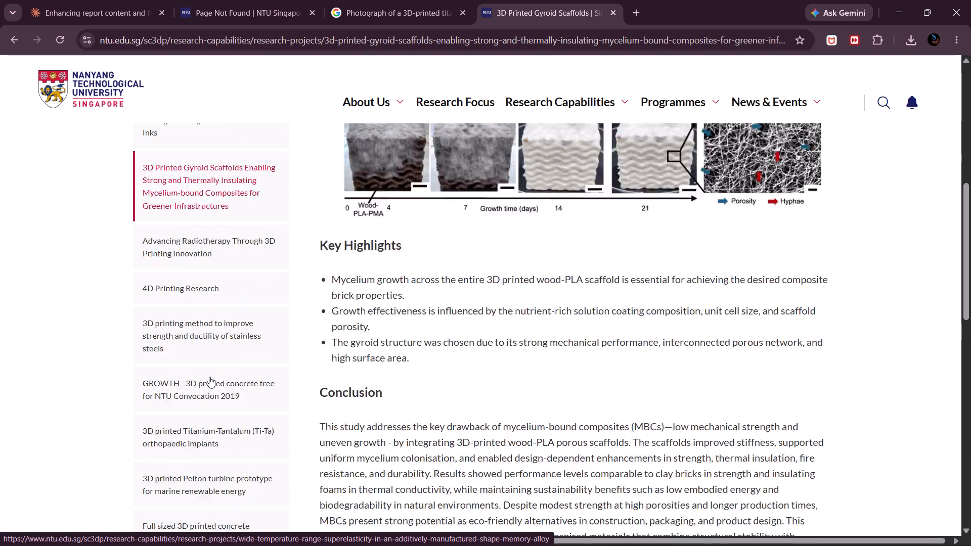
scroll(209, 377, up, 9)
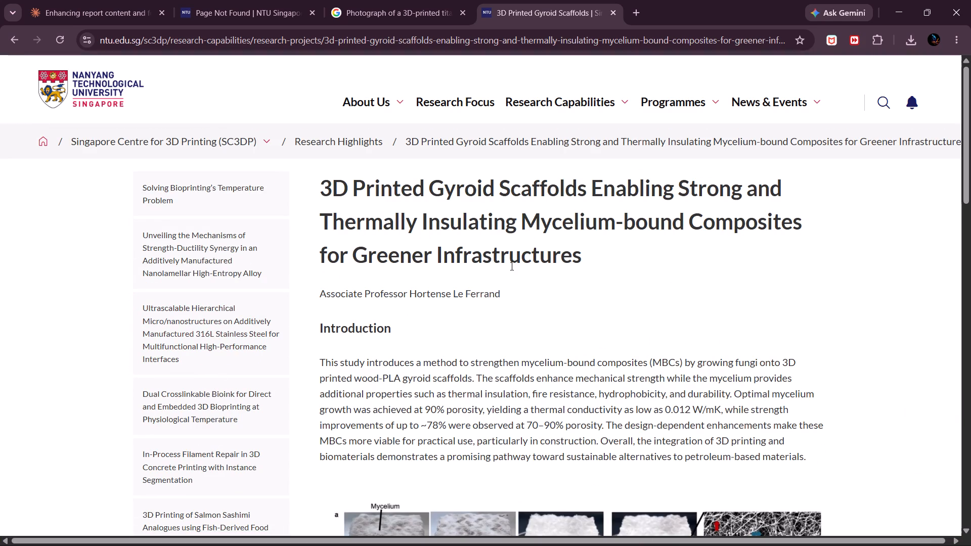
Return to the Pelton turbine prototype project page and view its photograph.
key(ctrl+z)
key(ctrl+z)
key(ctrl+z)
click(1, 33)
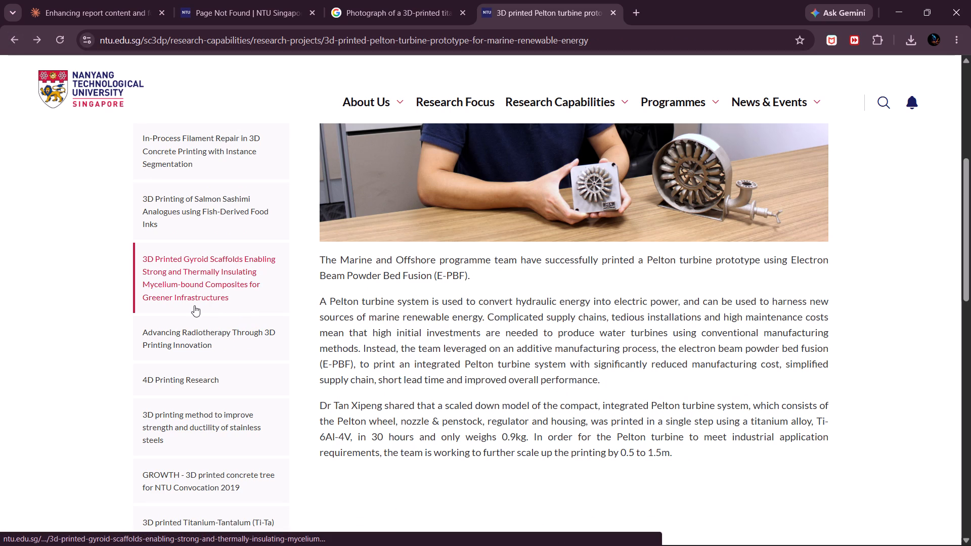
scroll(204, 329, up, 2)
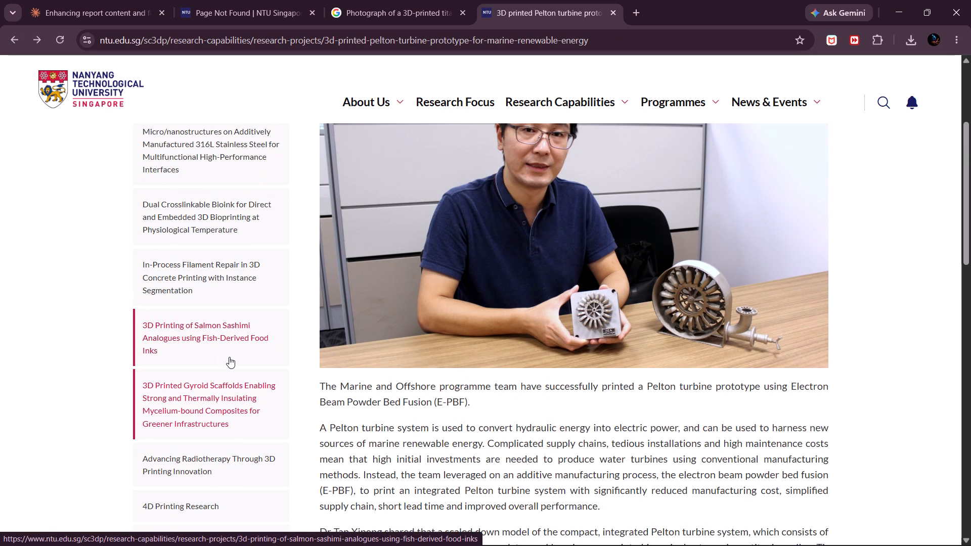
click(19, 38)
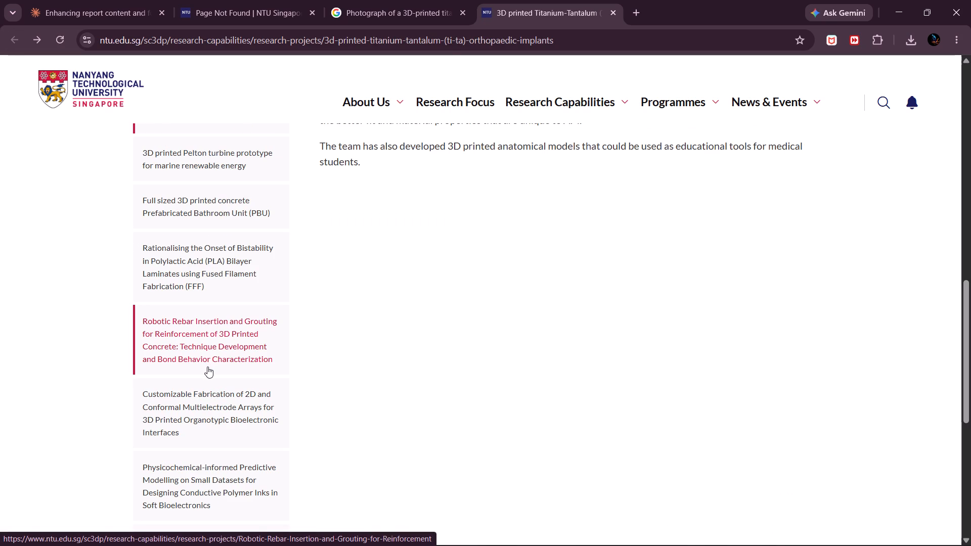
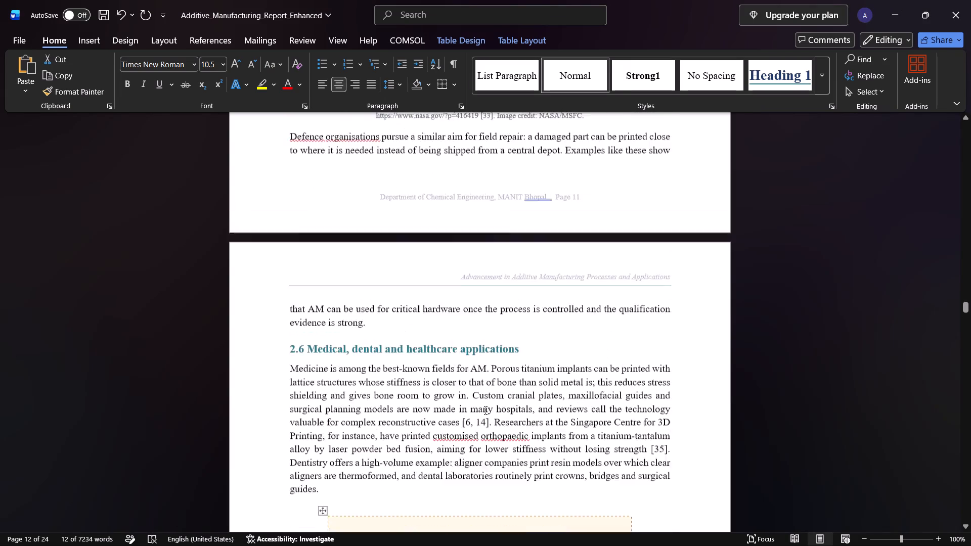
scroll(484, 410, up, 14)
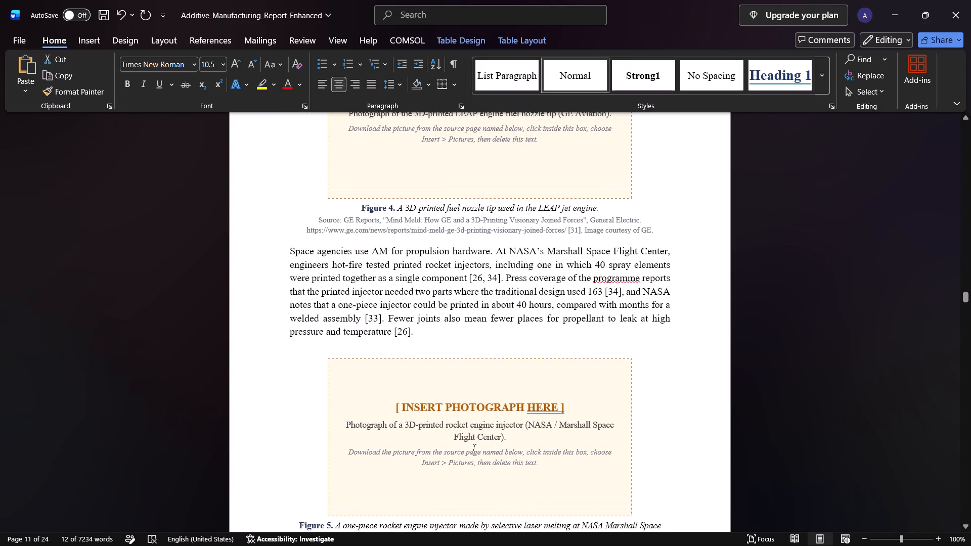
scroll(523, 447, up, 7)
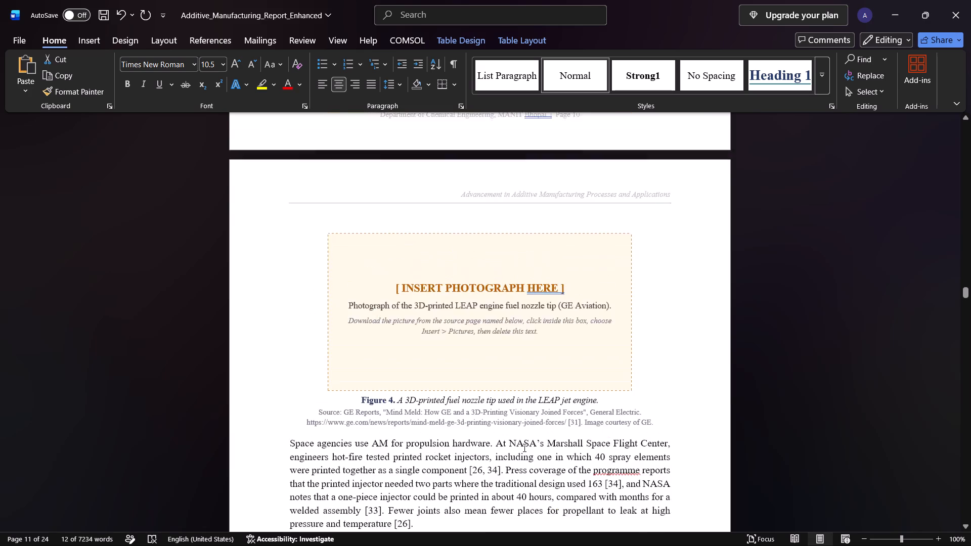
scroll(523, 447, up, 8)
scroll(523, 447, up, 20)
scroll(523, 447, up, 2)
scroll(523, 447, down, 7)
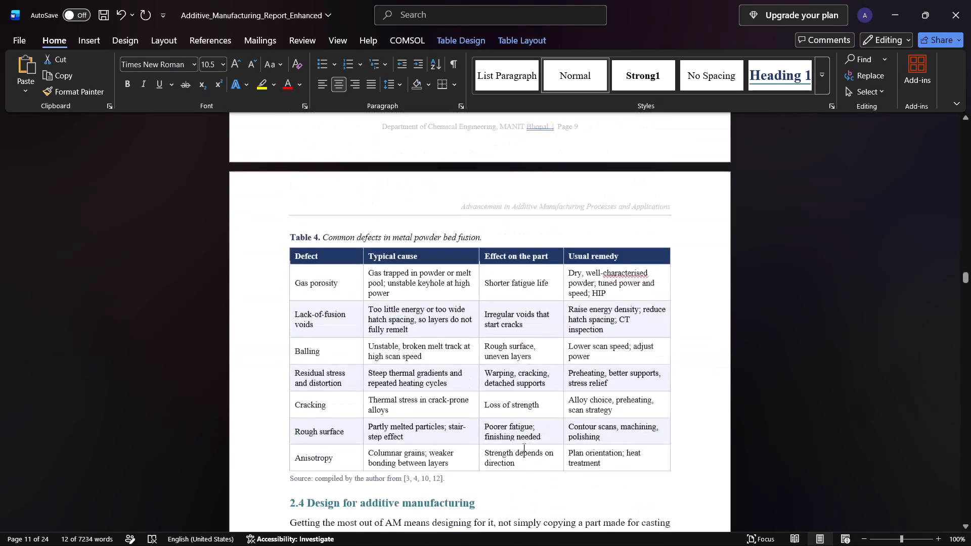
scroll(523, 447, down, 20)
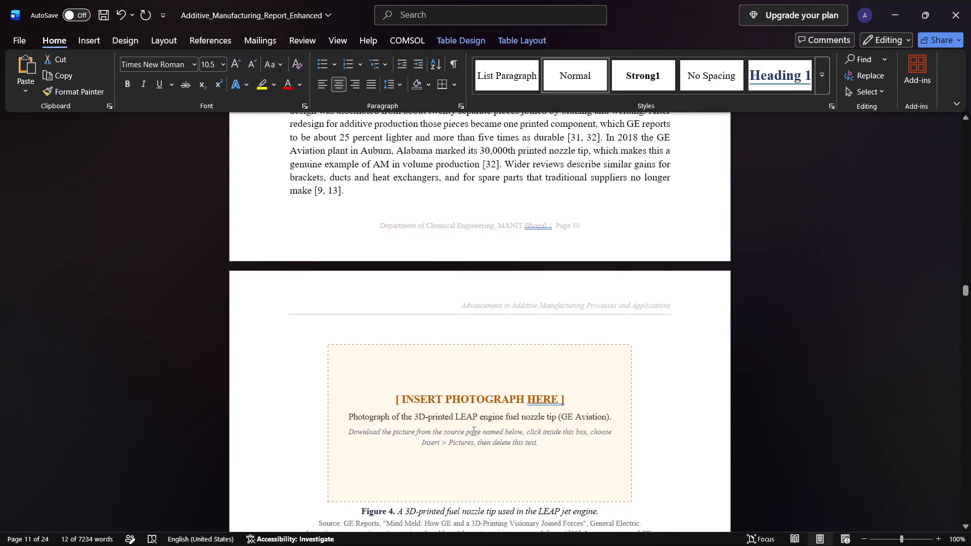
scroll(473, 431, down, 12)
scroll(473, 430, down, 17)
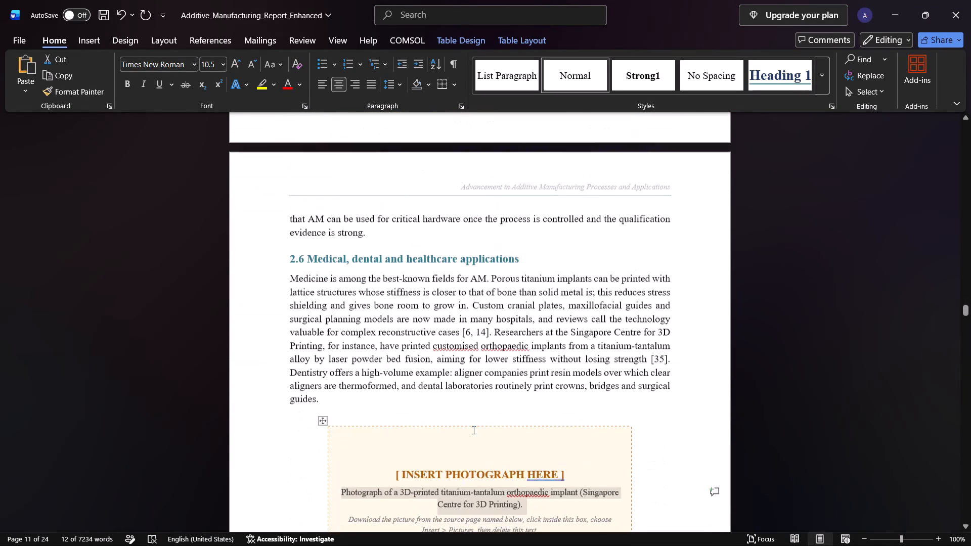
Copy and delete all the placeholder text inside the Figure 6 titanium-tantalum implant photograph box.
scroll(473, 430, down, 1)
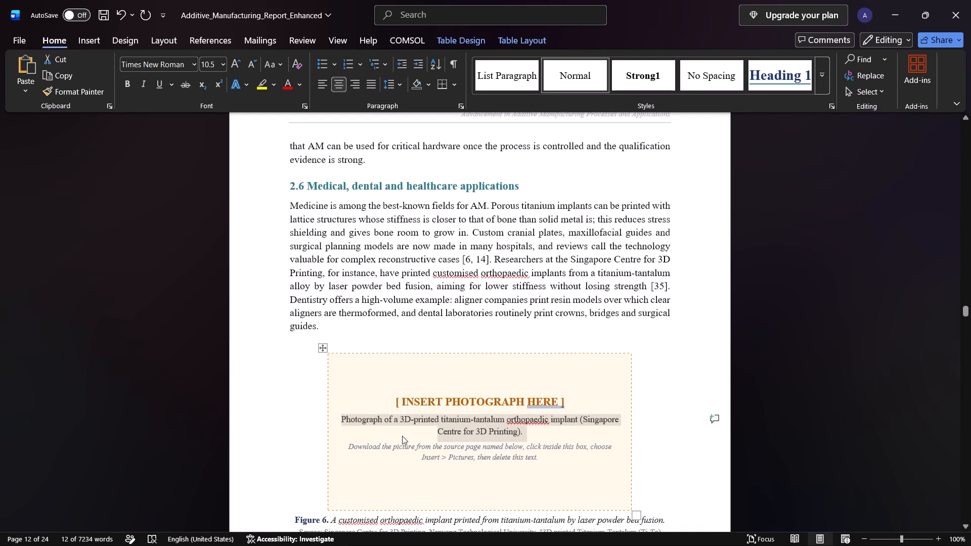
scroll(402, 436, down, 5)
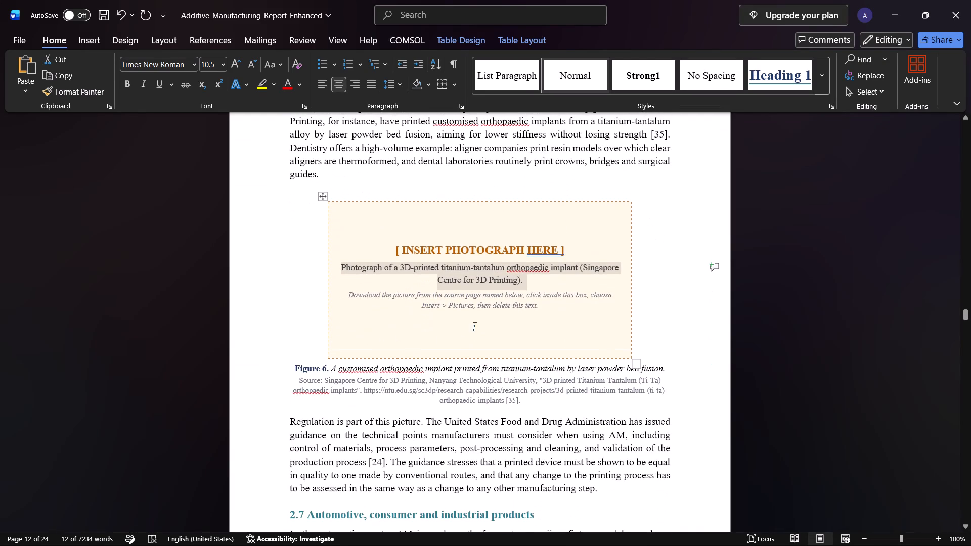
drag(388, 244, 481, 304)
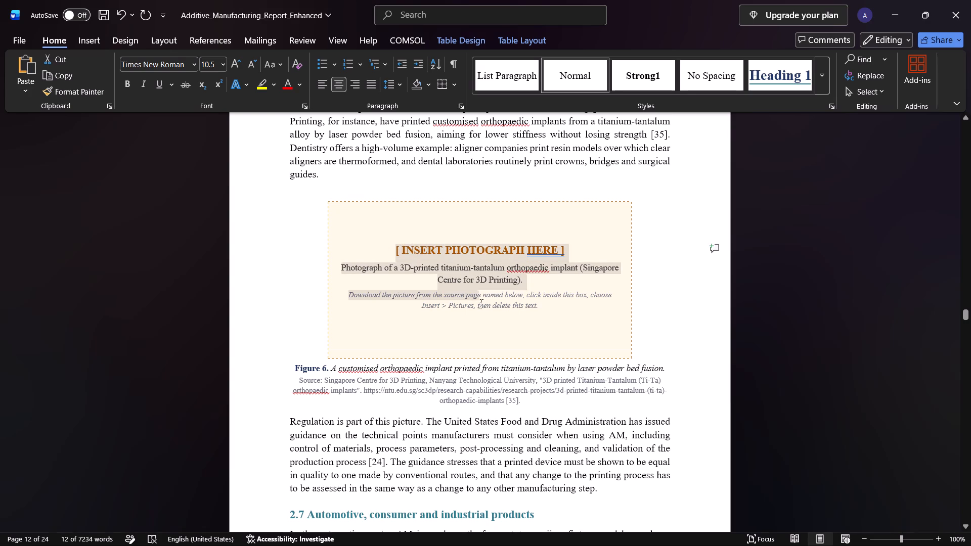
drag(481, 304, 546, 313)
key(ctrl+c)
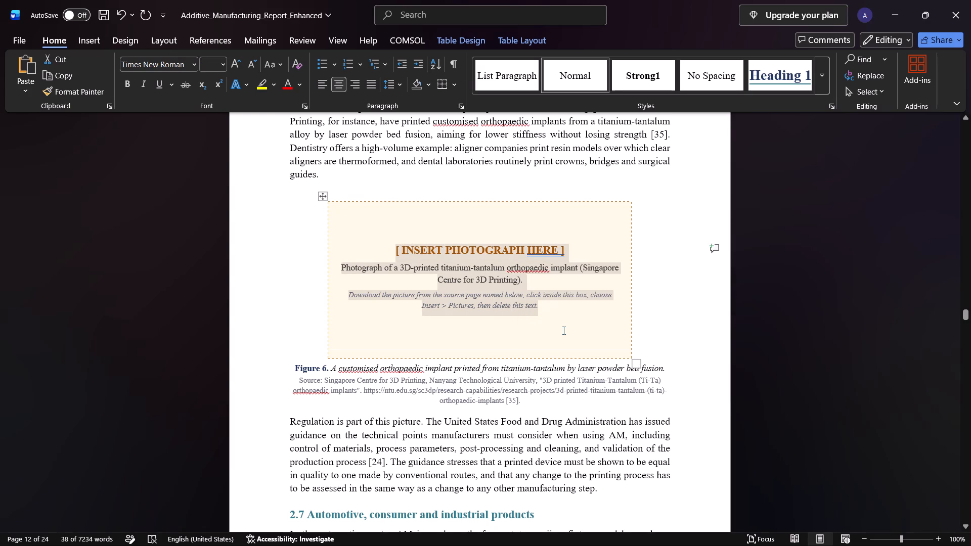
key(BackSpace)
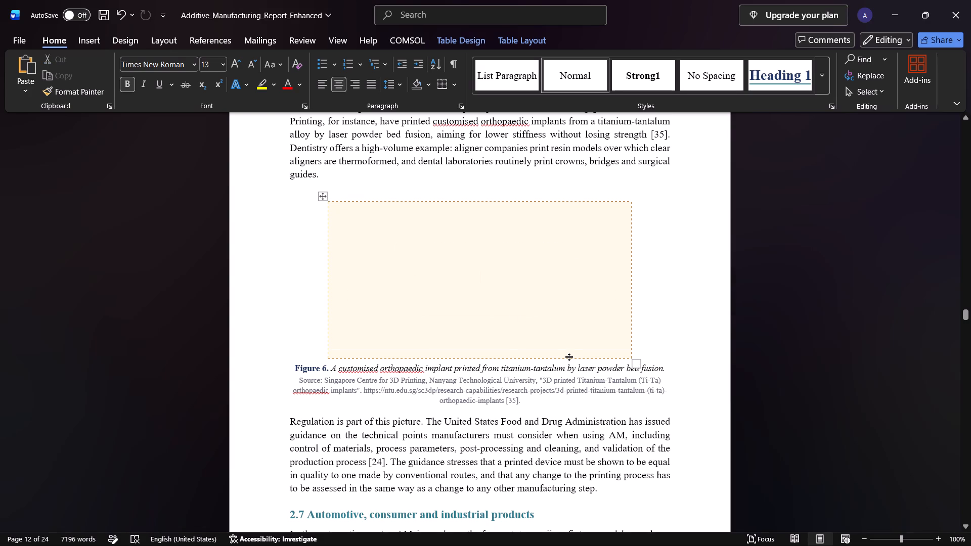
Look through the report pages after Figure 6, covering Sections 3 to 5 and Figures 7 and 8.
scroll(545, 390, down, 7)
scroll(530, 424, down, 20)
scroll(530, 424, down, 19)
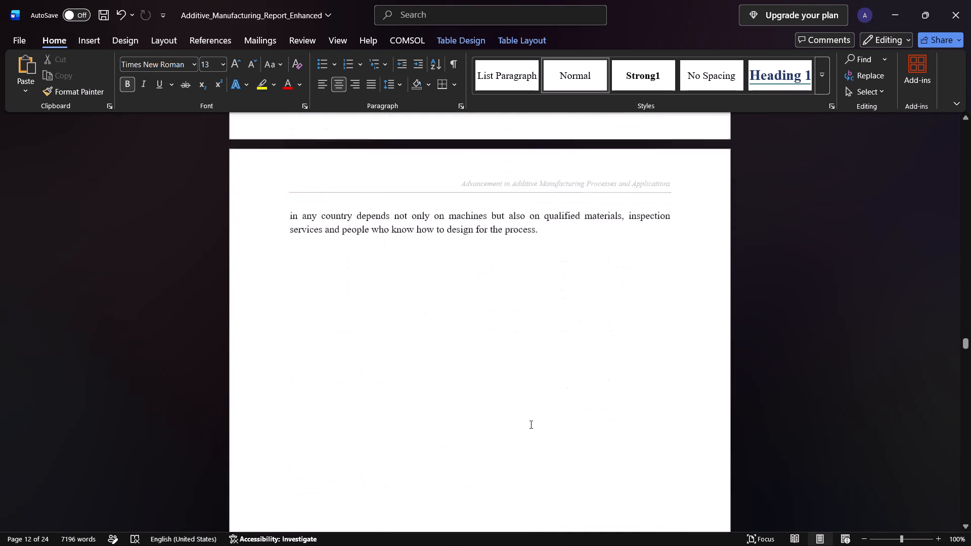
scroll(530, 424, down, 17)
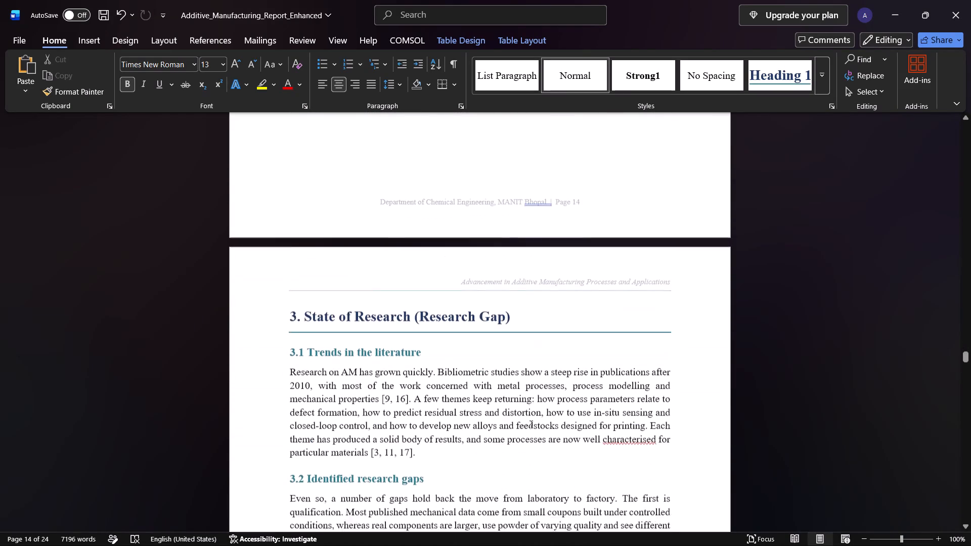
scroll(530, 424, down, 3)
scroll(530, 424, up, 7)
scroll(530, 424, down, 9)
scroll(530, 424, down, 13)
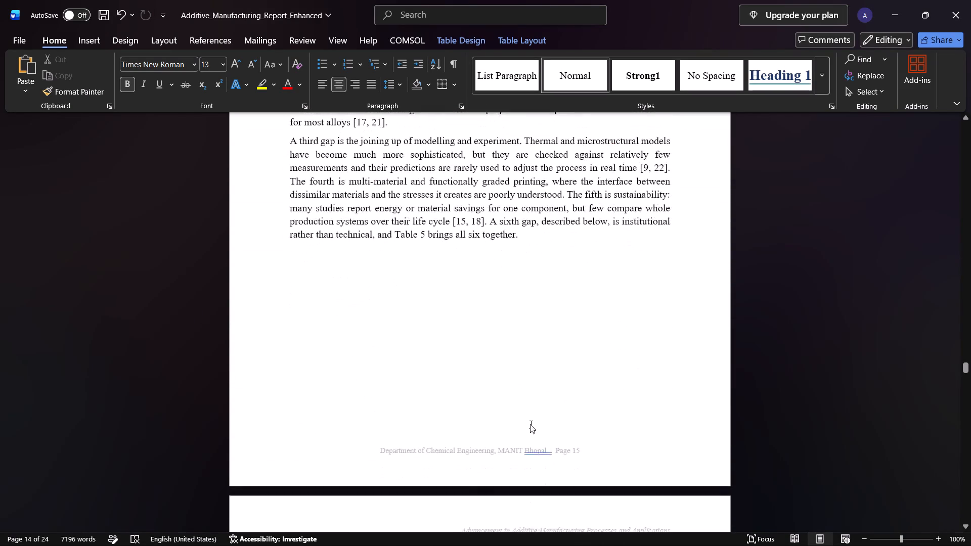
scroll(530, 424, down, 19)
scroll(530, 424, down, 15)
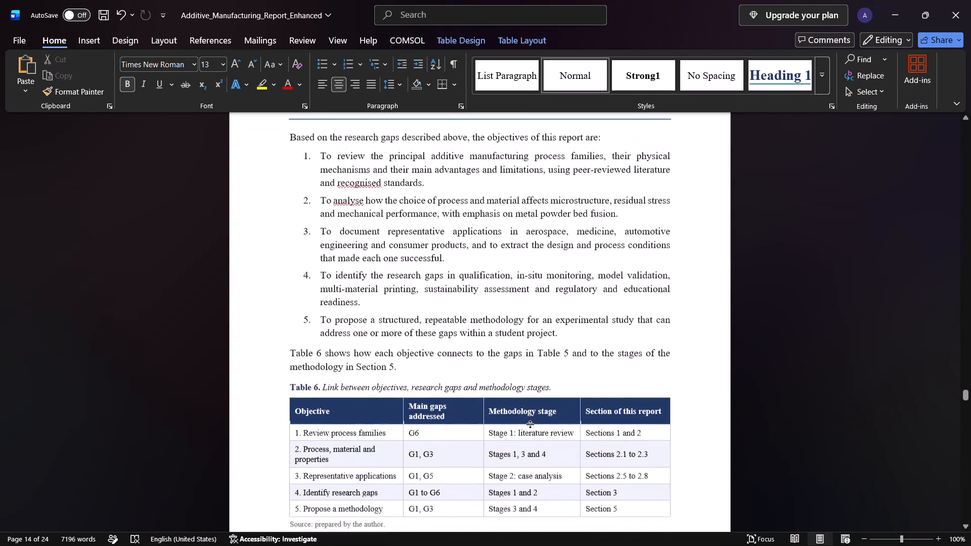
scroll(530, 424, down, 14)
scroll(530, 424, down, 7)
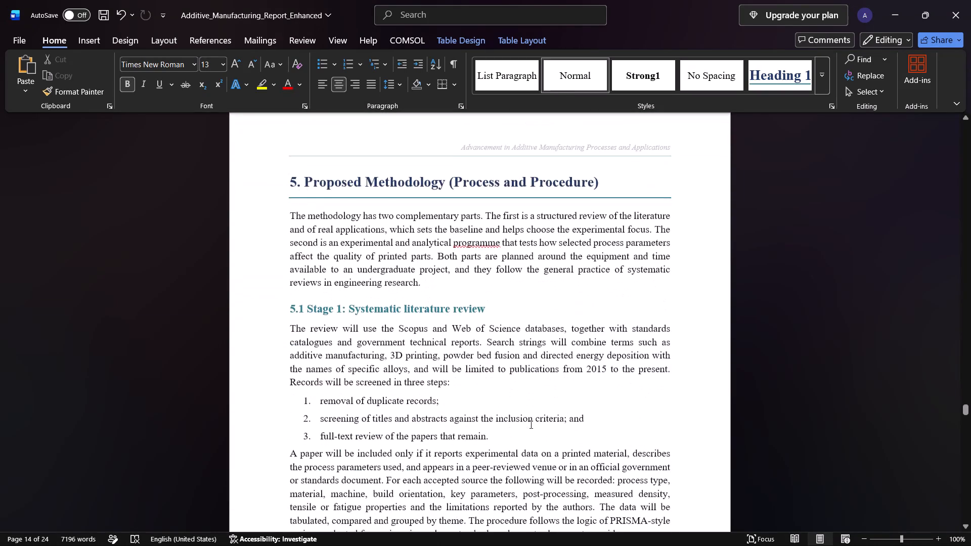
scroll(530, 424, down, 16)
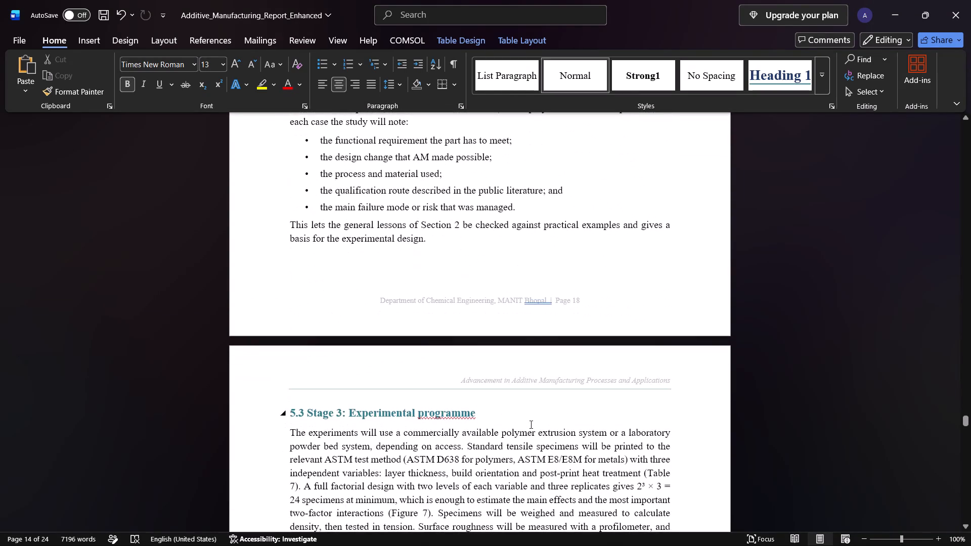
scroll(530, 424, down, 9)
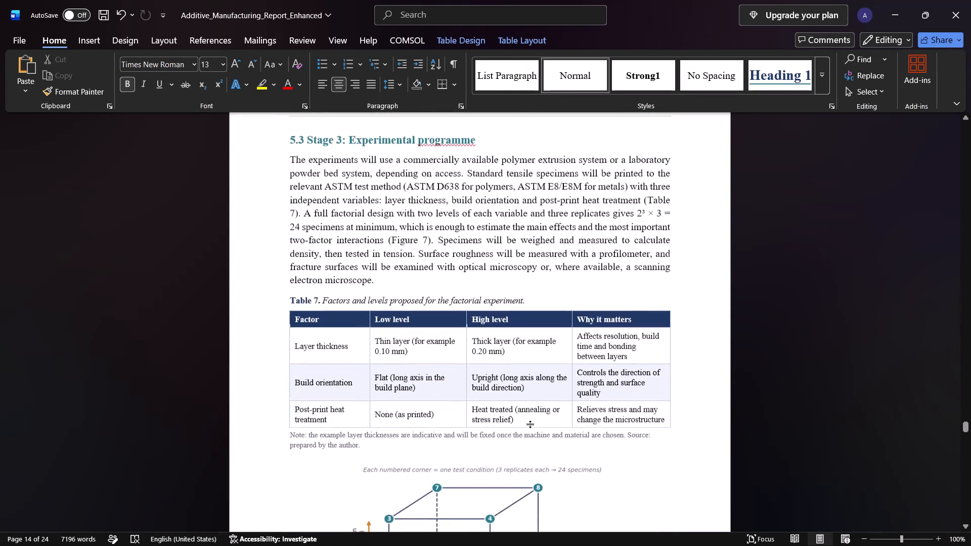
scroll(530, 424, down, 9)
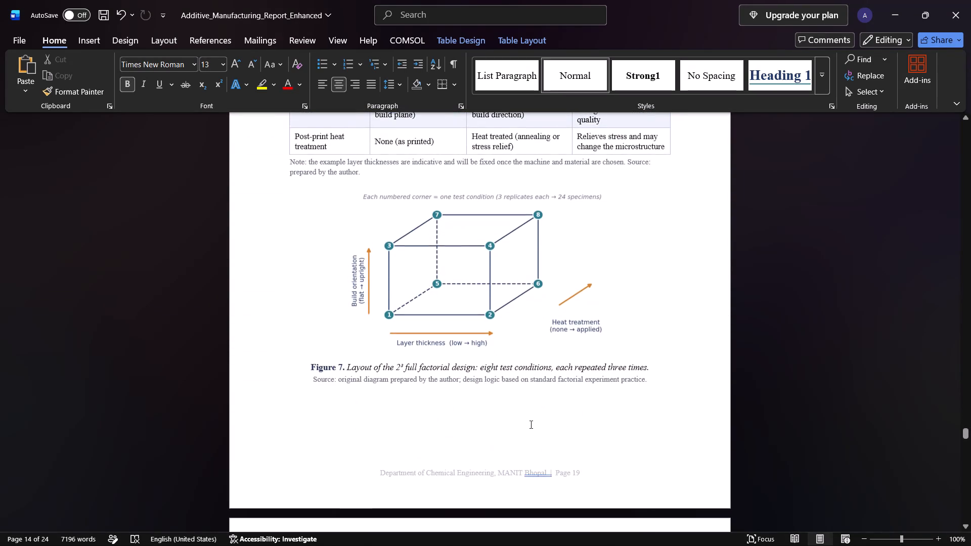
click(495, 255)
click(422, 476)
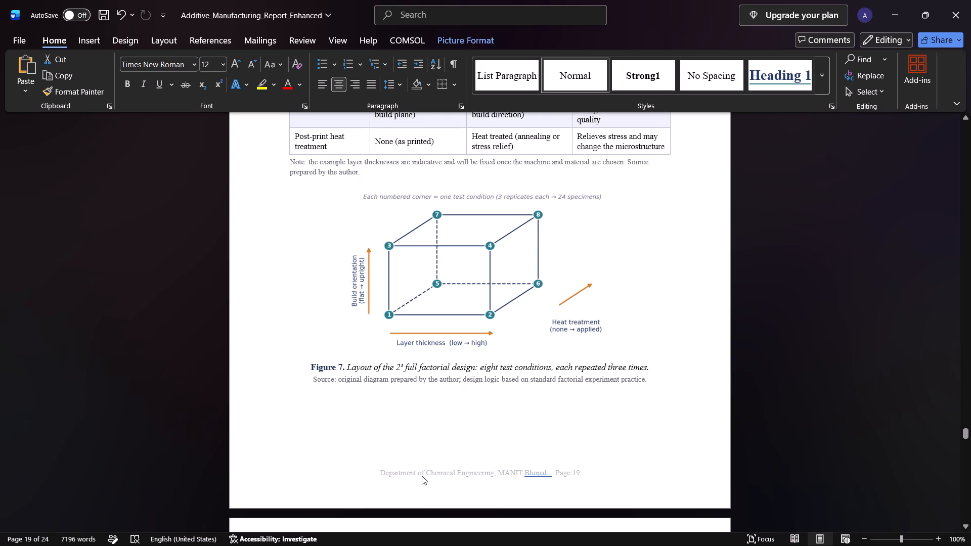
scroll(422, 476, down, 20)
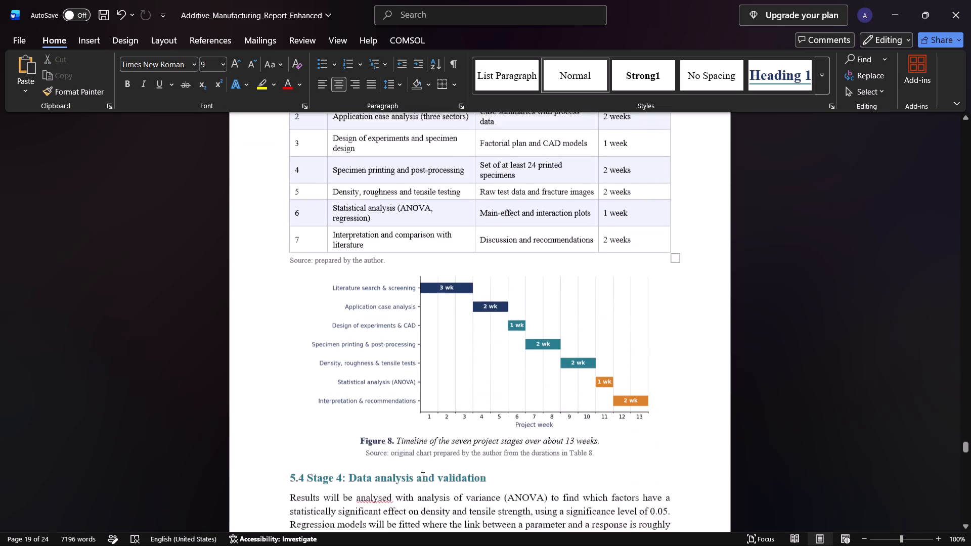
click(497, 306)
click(442, 432)
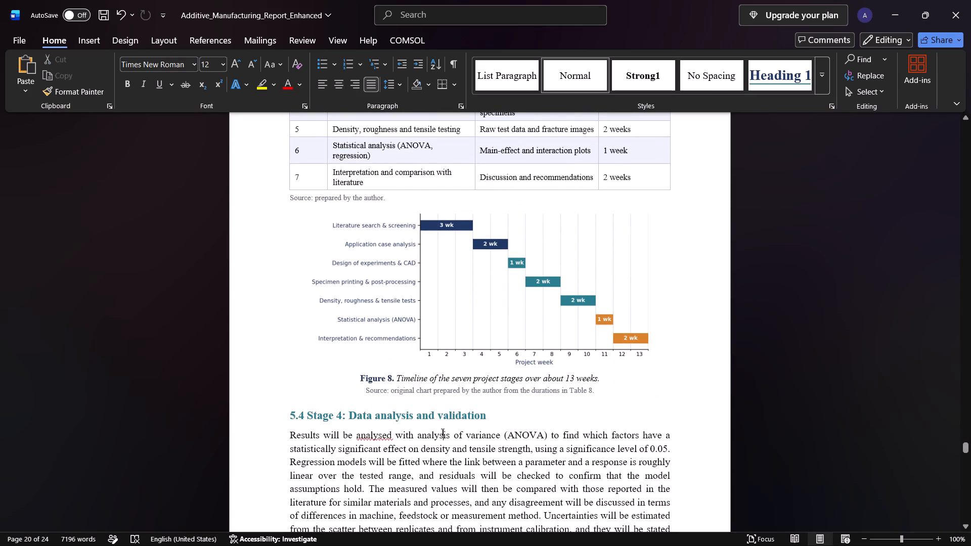
Look through the closing sections of the report, including the conclusion, the reference list and the note on sources.
scroll(442, 432, down, 15)
scroll(442, 432, down, 8)
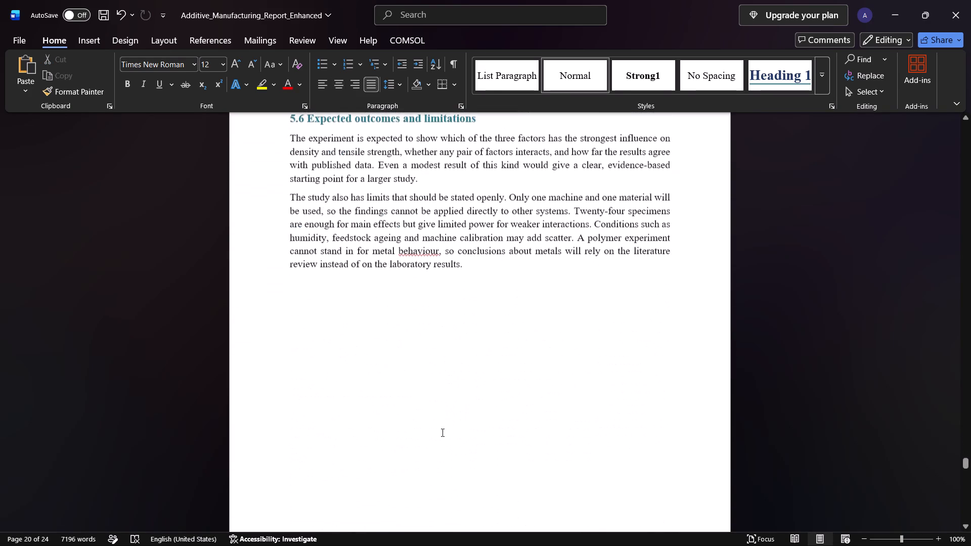
scroll(442, 432, down, 15)
scroll(442, 432, down, 8)
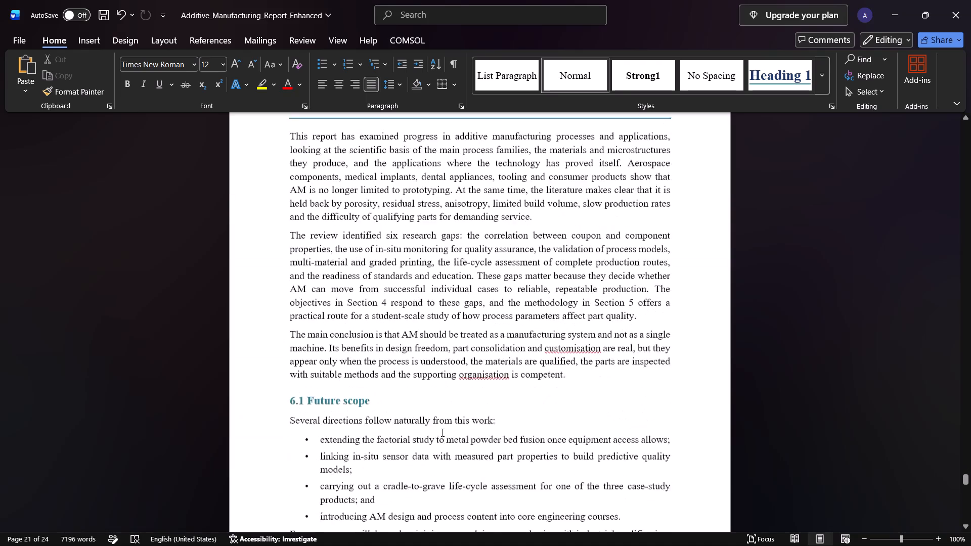
scroll(442, 432, down, 16)
scroll(442, 430, down, 16)
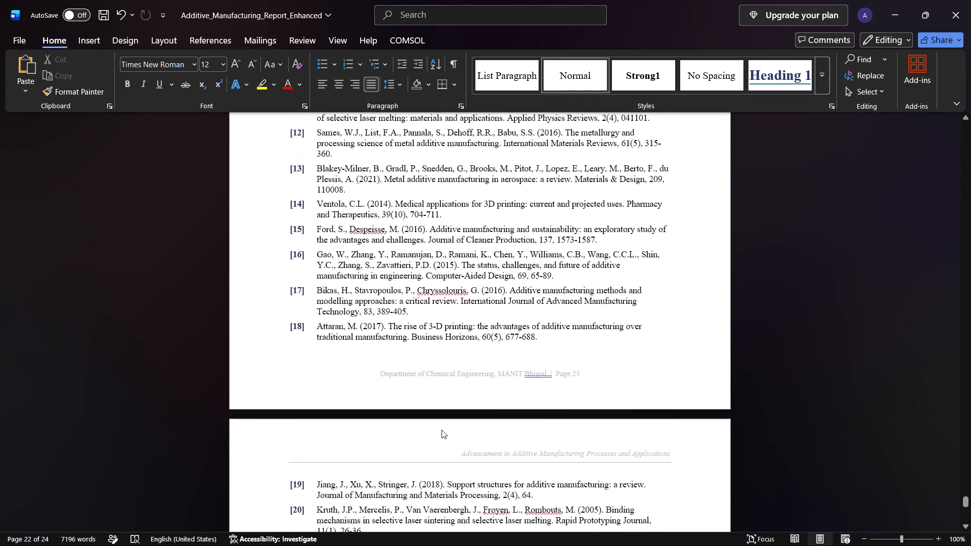
scroll(442, 430, down, 7)
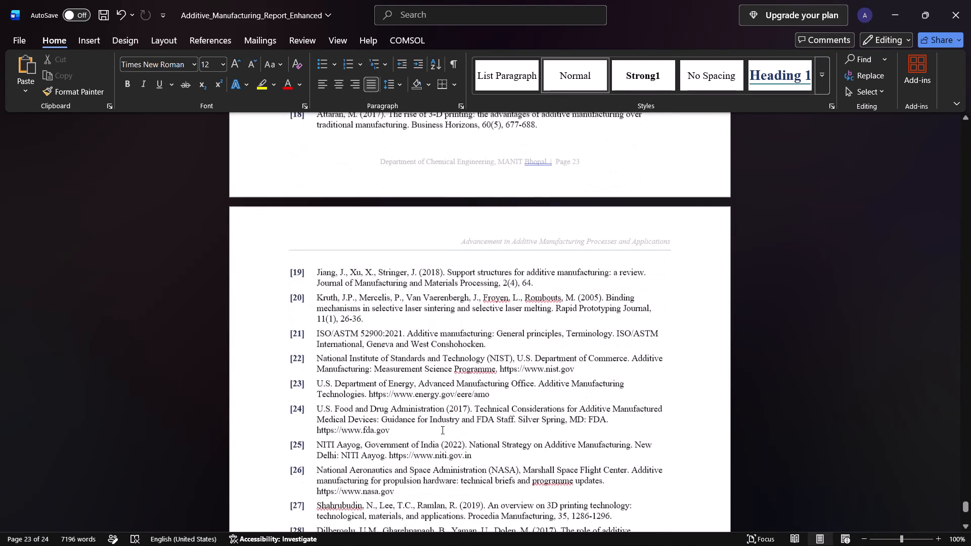
scroll(442, 430, down, 15)
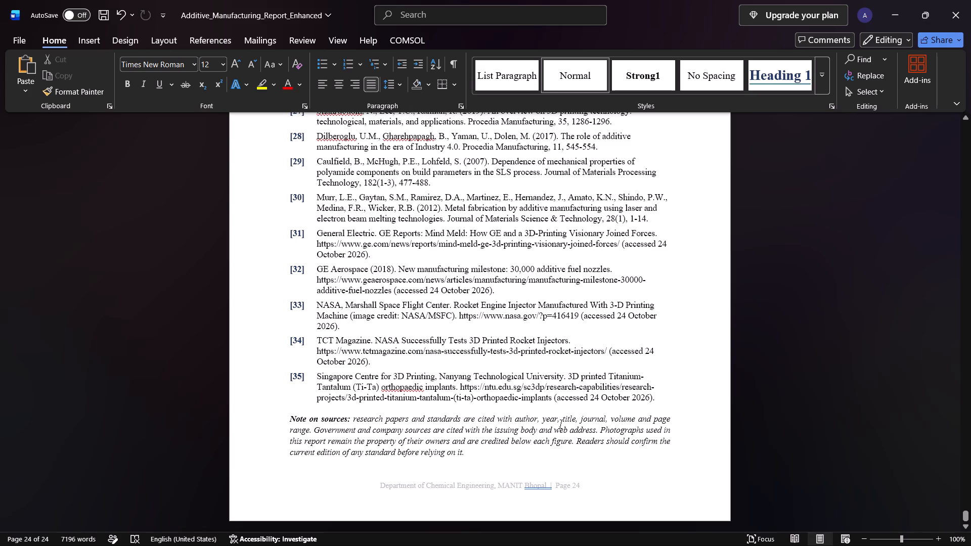
click(437, 432)
click(463, 455)
scroll(394, 492, up, 6)
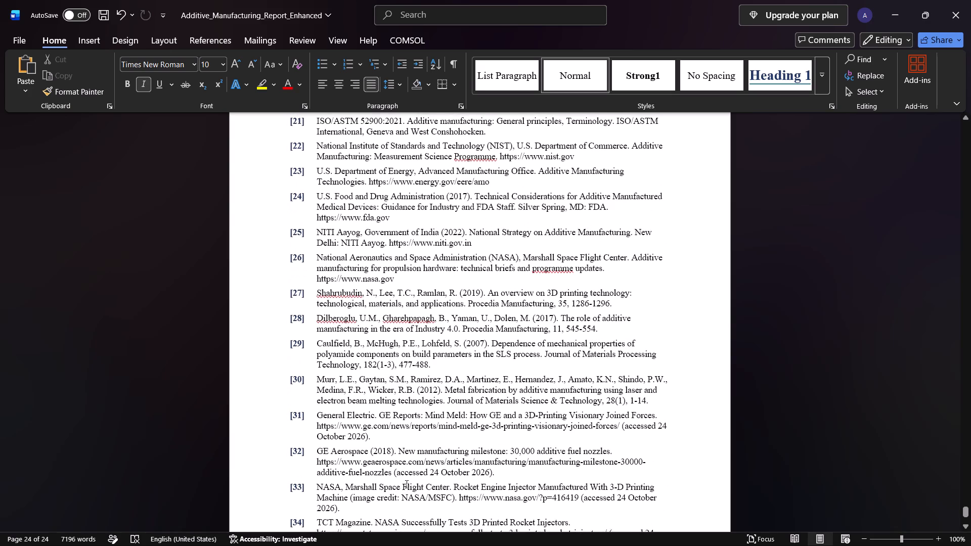
scroll(411, 476, up, 17)
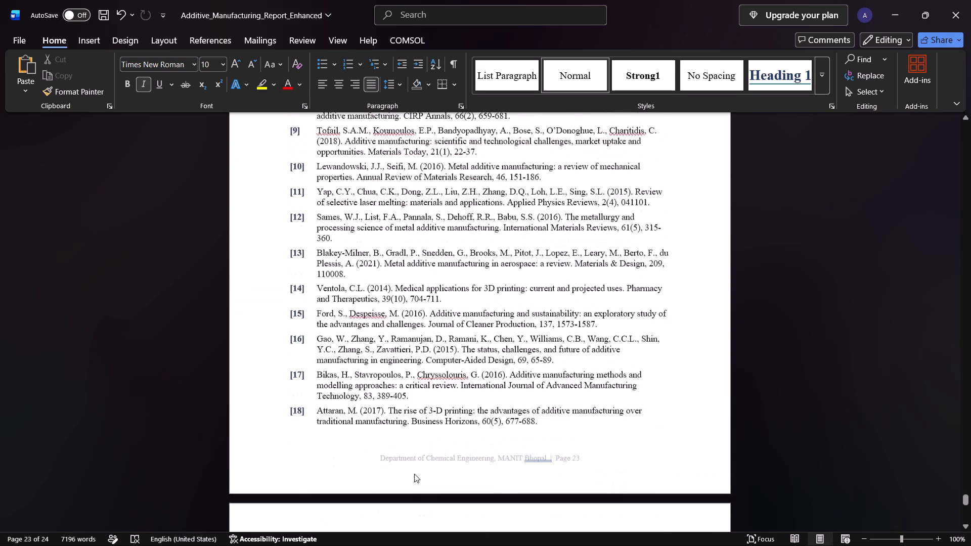
scroll(414, 474, up, 5)
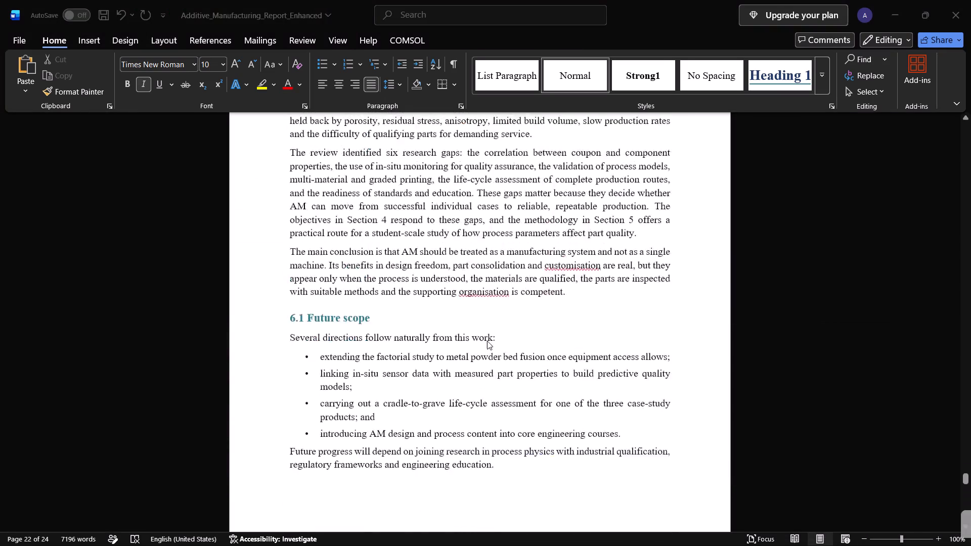
scroll(487, 341, up, 20)
scroll(487, 341, up, 20)
scroll(487, 341, up, 9)
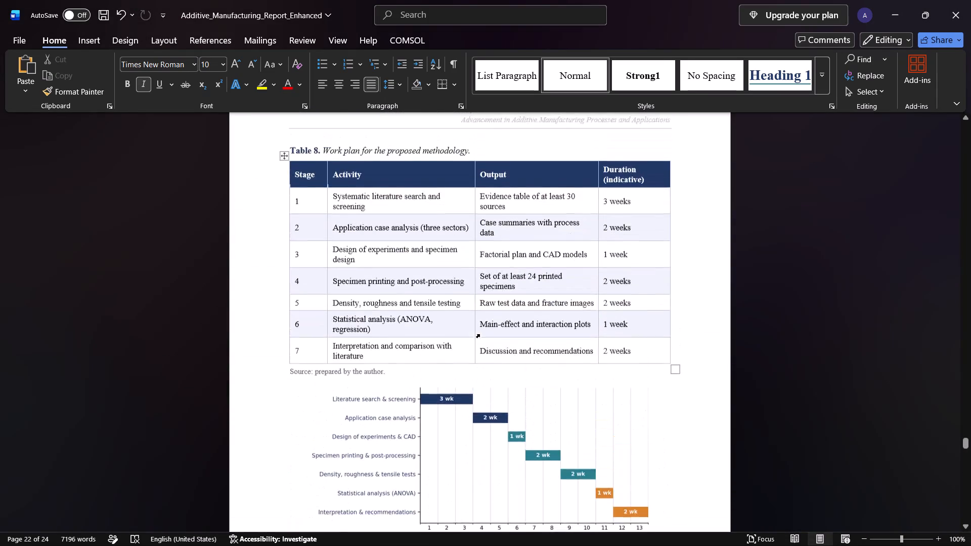
scroll(479, 334, up, 20)
scroll(479, 334, up, 20)
scroll(479, 334, up, 9)
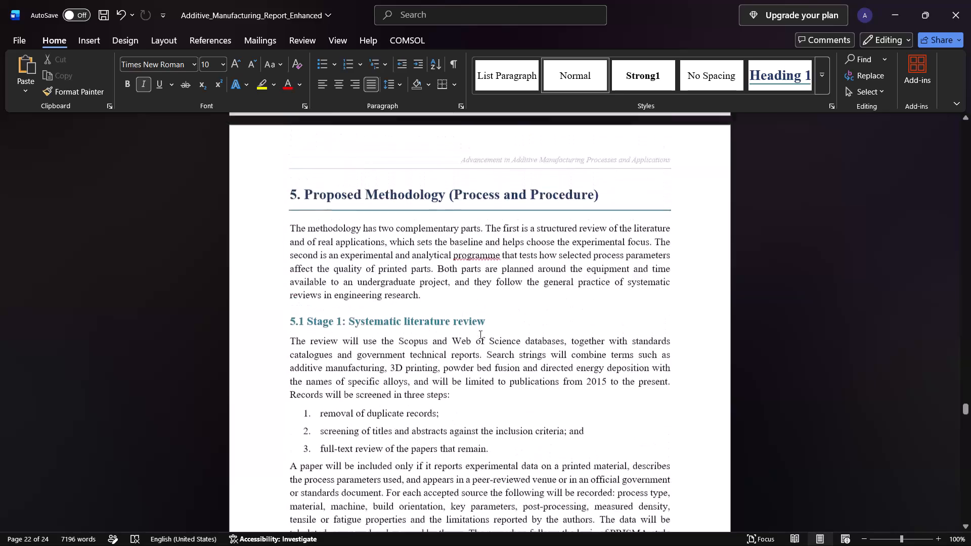
scroll(479, 334, up, 20)
scroll(479, 334, up, 20)
scroll(479, 334, up, 8)
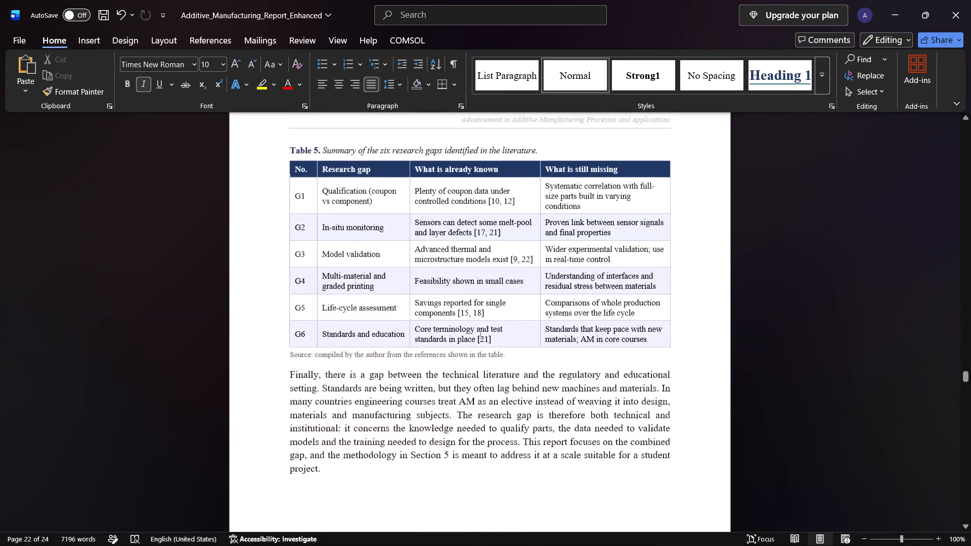
scroll(479, 334, up, 20)
scroll(479, 334, up, 20)
scroll(479, 334, up, 8)
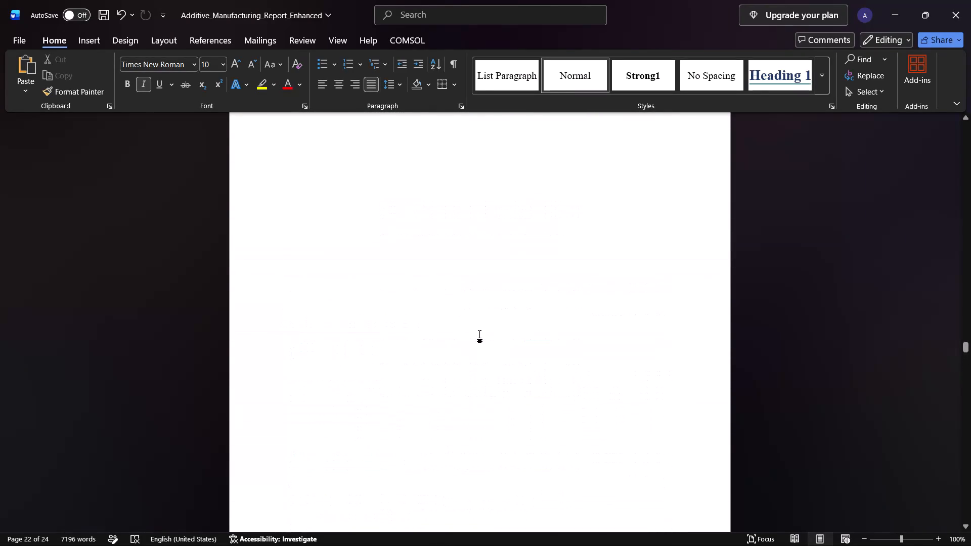
scroll(479, 334, up, 20)
scroll(479, 334, down, 11)
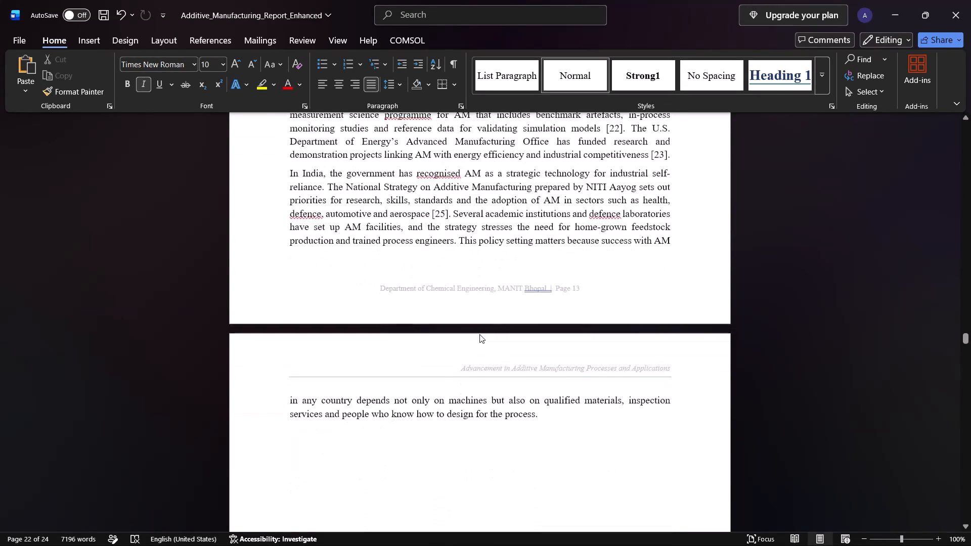
scroll(479, 334, up, 16)
scroll(479, 334, up, 8)
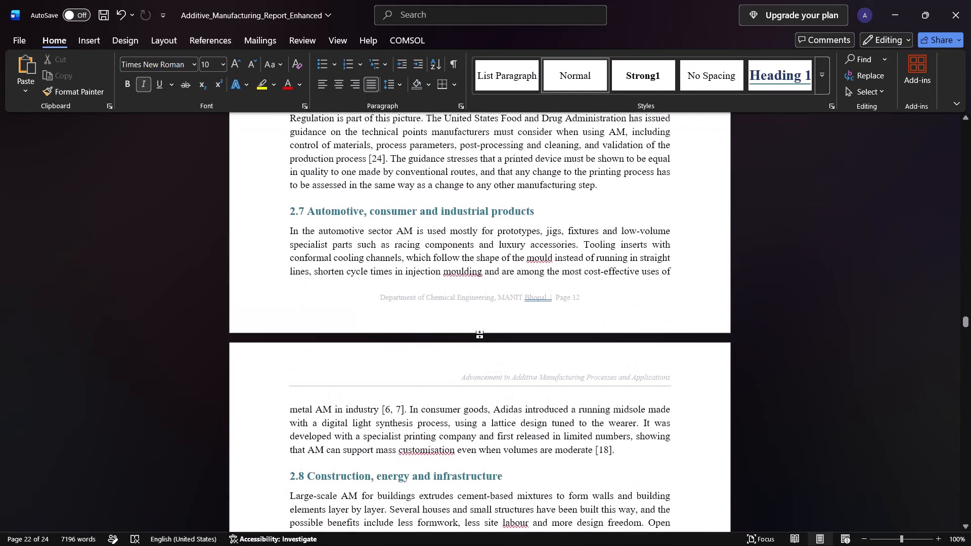
scroll(479, 334, up, 19)
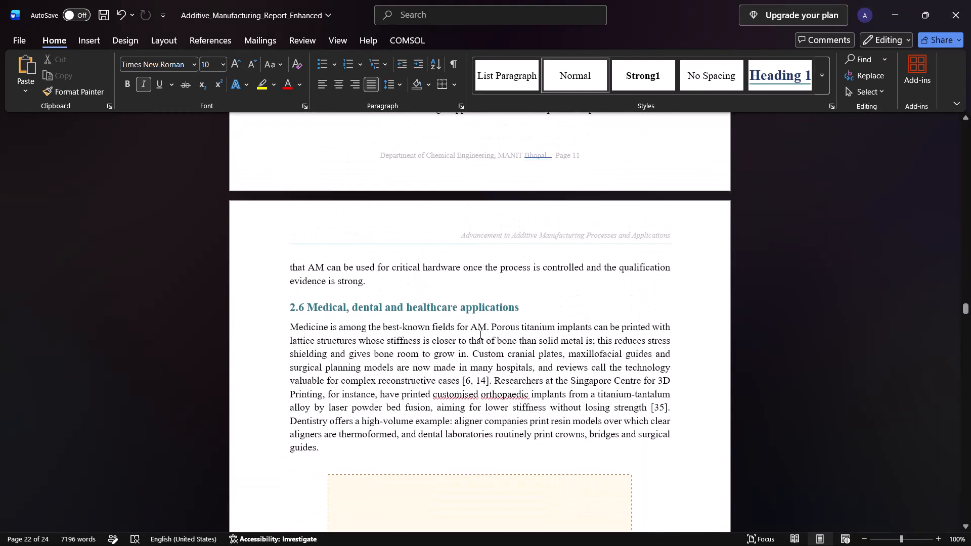
scroll(479, 334, down, 7)
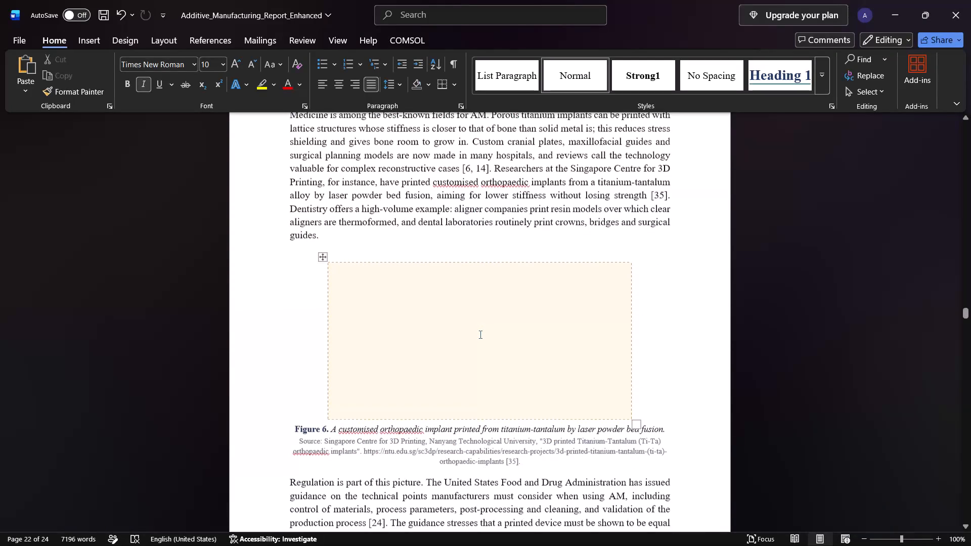
scroll(481, 332, up, 15)
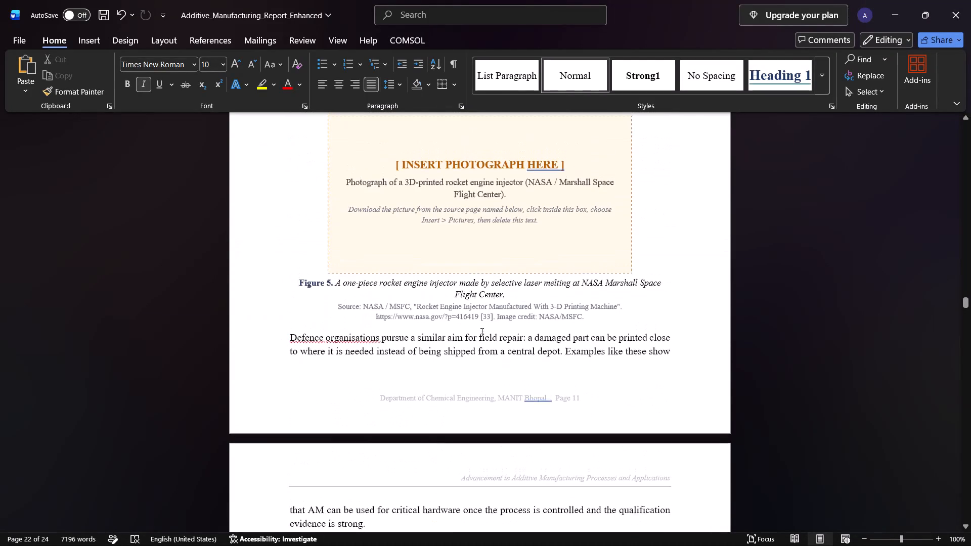
scroll(481, 332, up, 15)
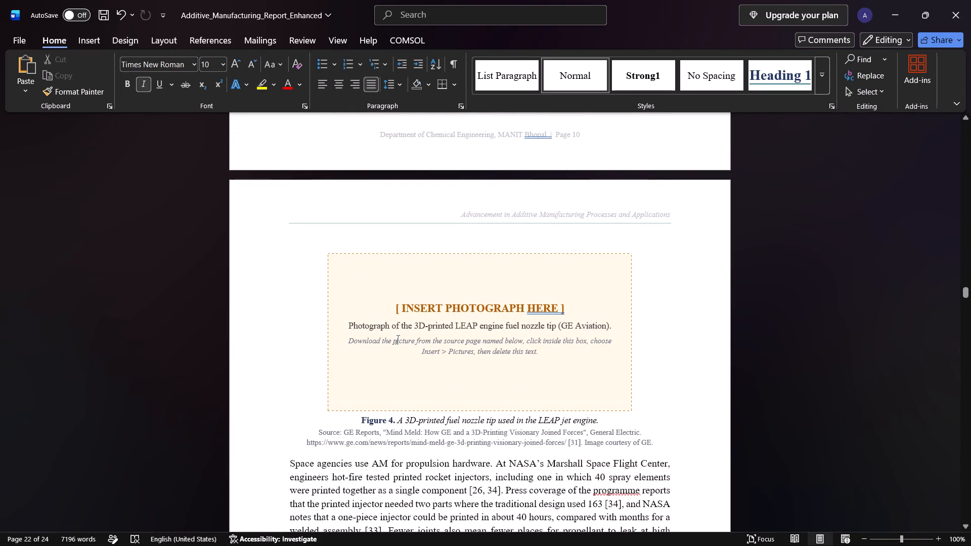
drag(364, 295, 457, 368)
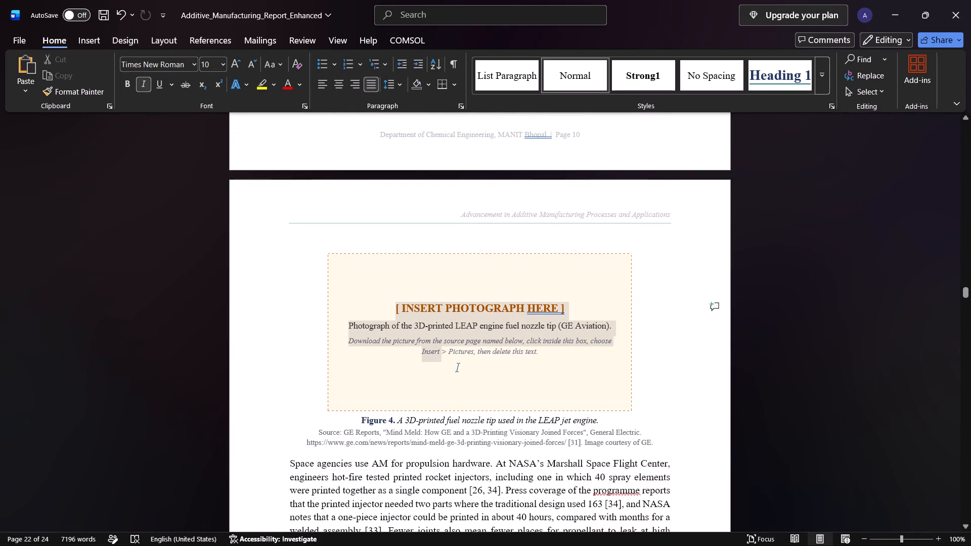
drag(457, 368, 547, 382)
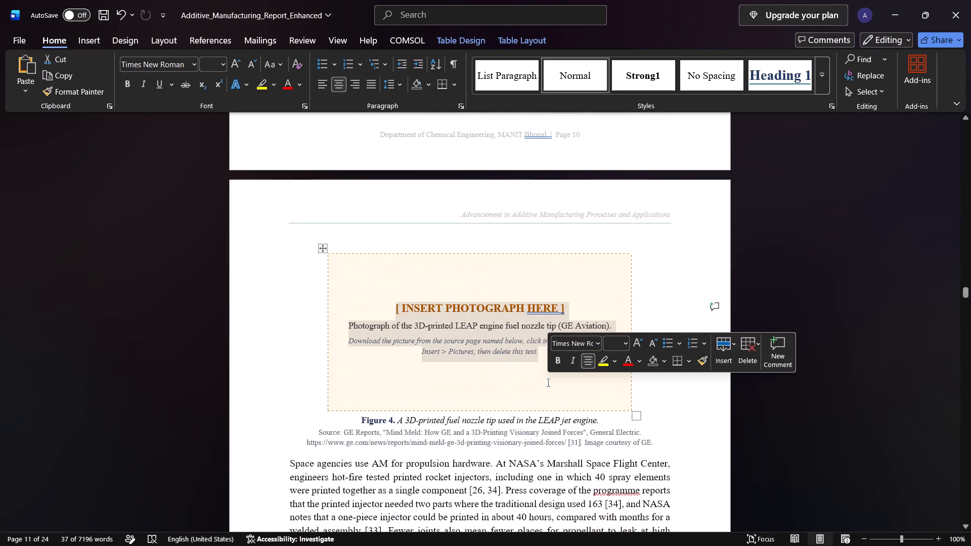
key(BackSpace)
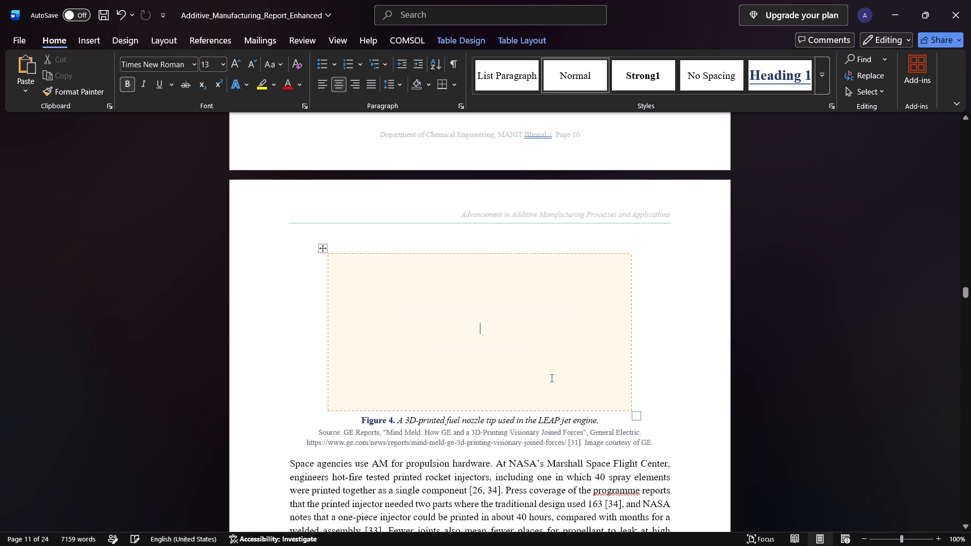
key(ctrl+v)
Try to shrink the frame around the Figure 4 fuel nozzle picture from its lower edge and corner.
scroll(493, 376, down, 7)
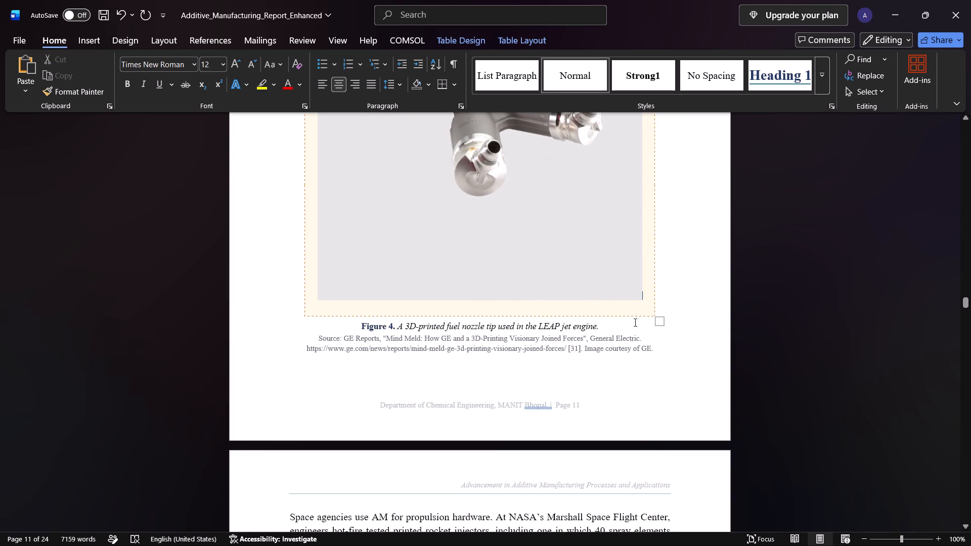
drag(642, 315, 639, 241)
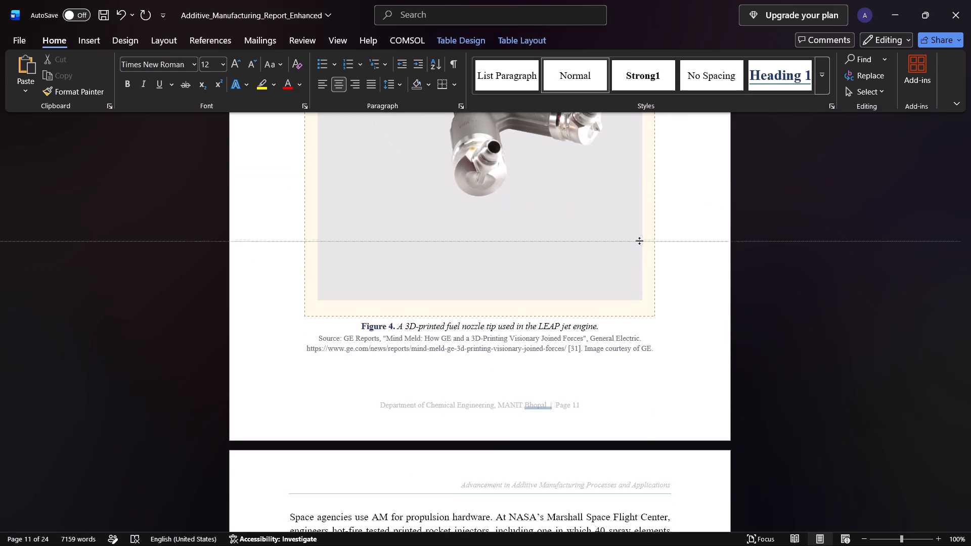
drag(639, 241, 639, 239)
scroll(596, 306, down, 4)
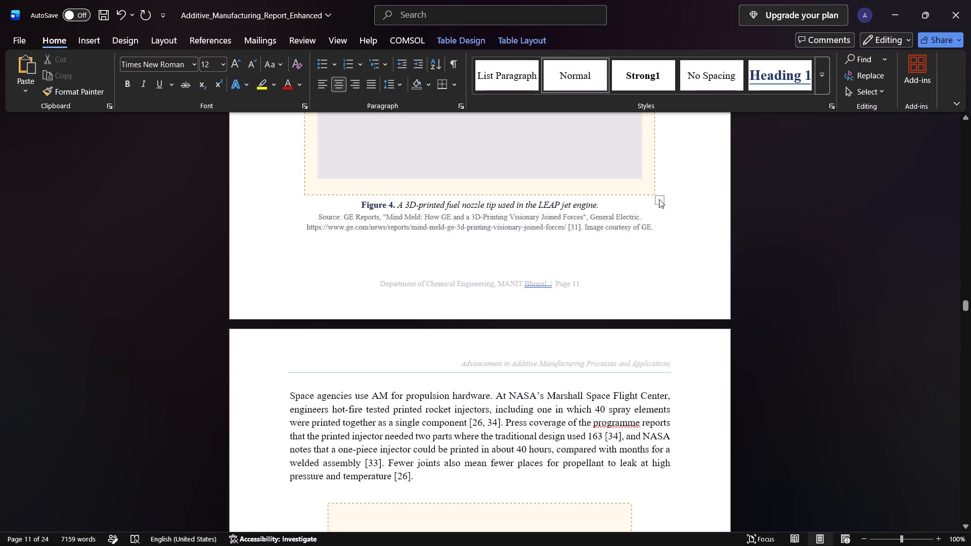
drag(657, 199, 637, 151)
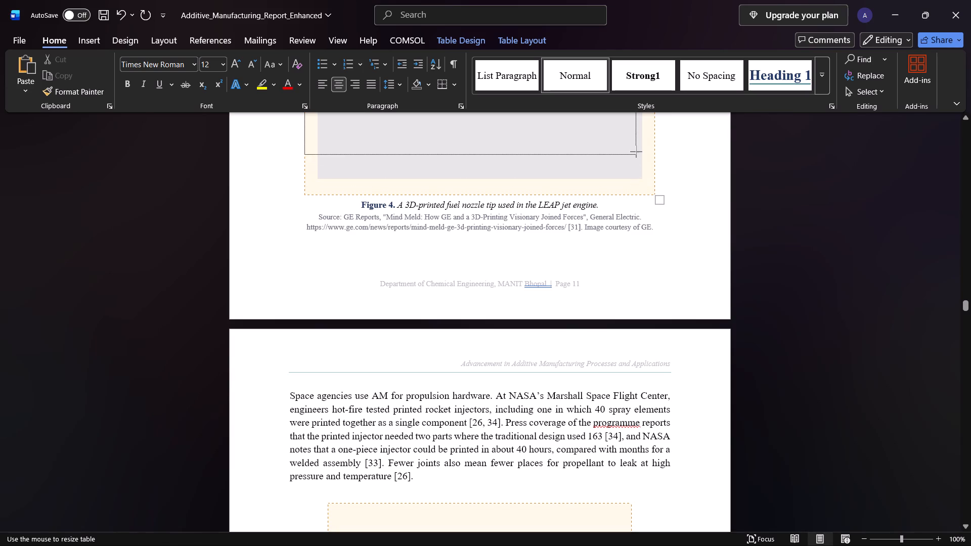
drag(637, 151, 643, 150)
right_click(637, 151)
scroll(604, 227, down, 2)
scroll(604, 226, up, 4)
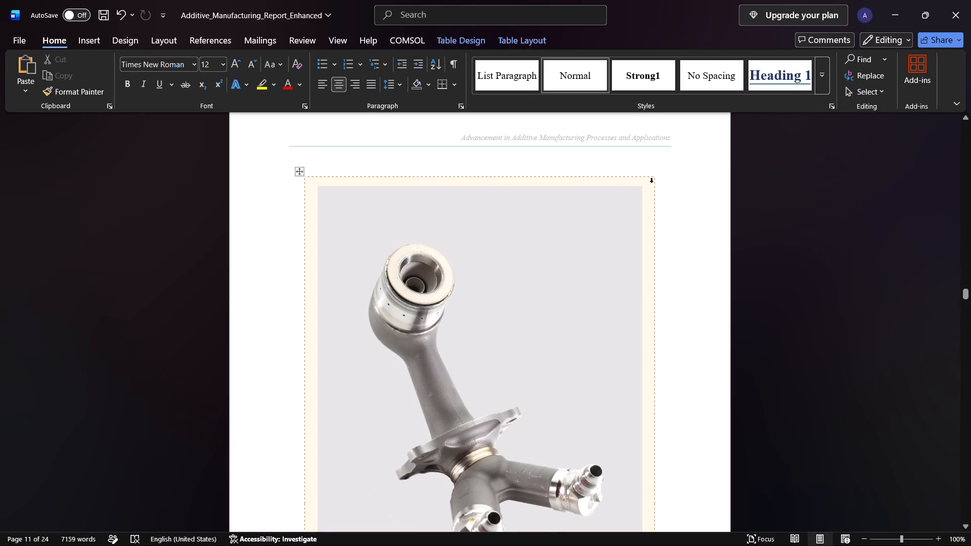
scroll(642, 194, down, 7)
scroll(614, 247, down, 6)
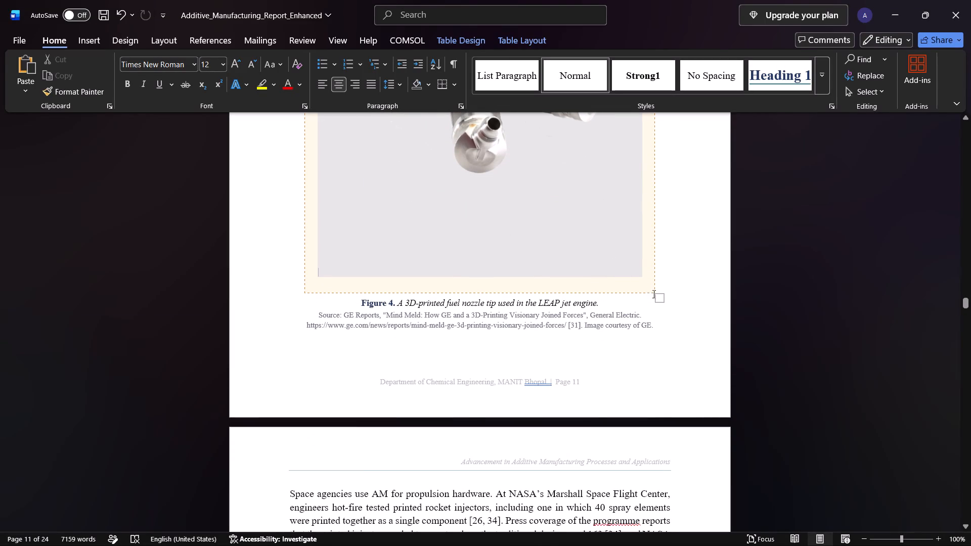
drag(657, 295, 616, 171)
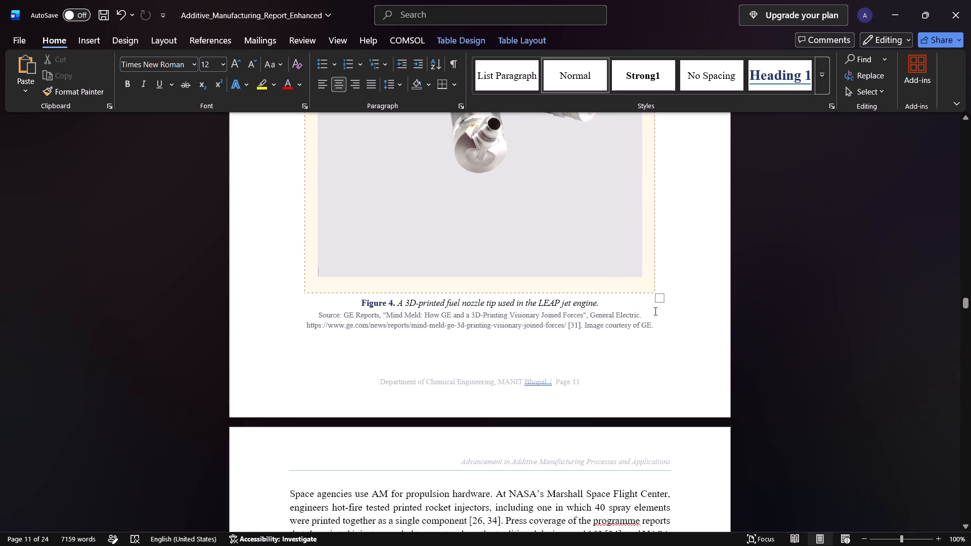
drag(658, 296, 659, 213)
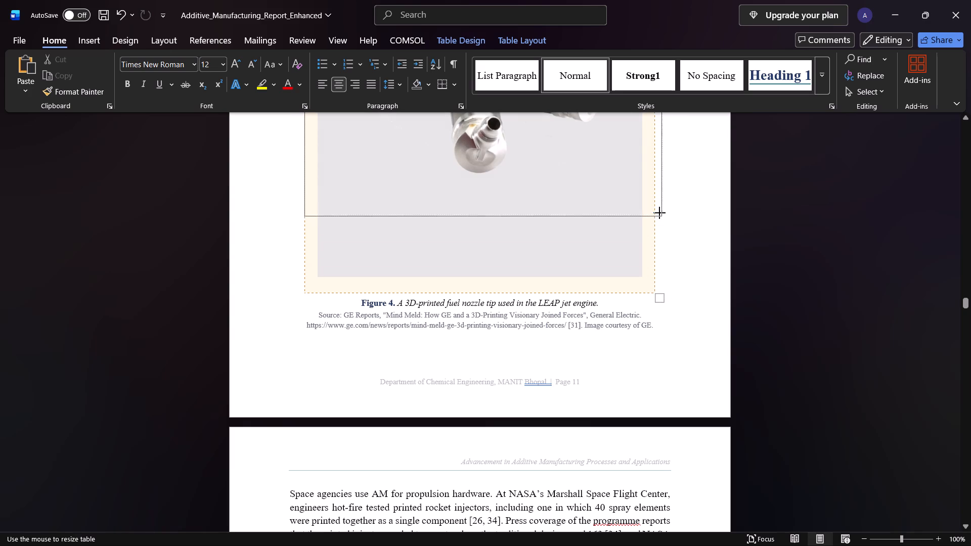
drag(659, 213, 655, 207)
Show the page thumbnails, go to page 12 and delete the placeholder text inside the Figure 5 box.
scroll(644, 215, down, 6)
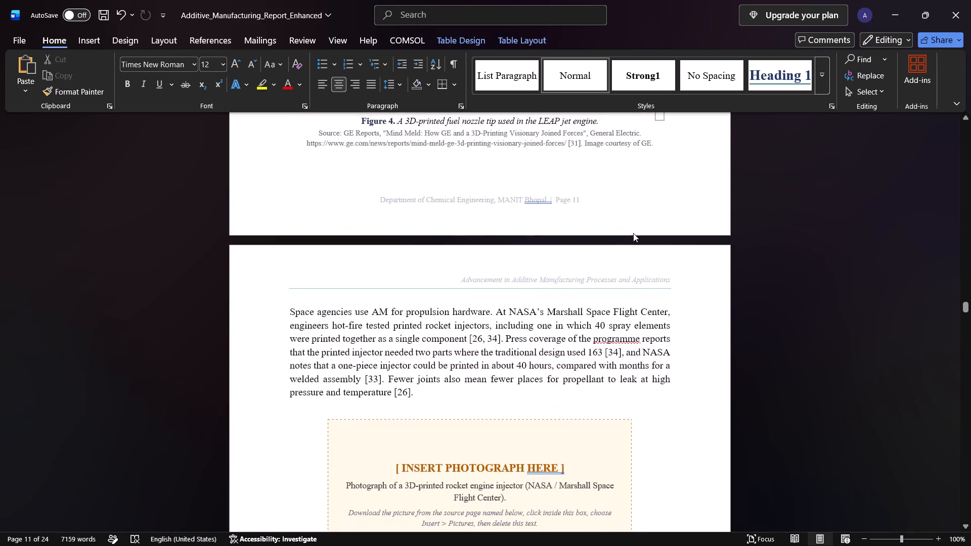
scroll(630, 240, down, 15)
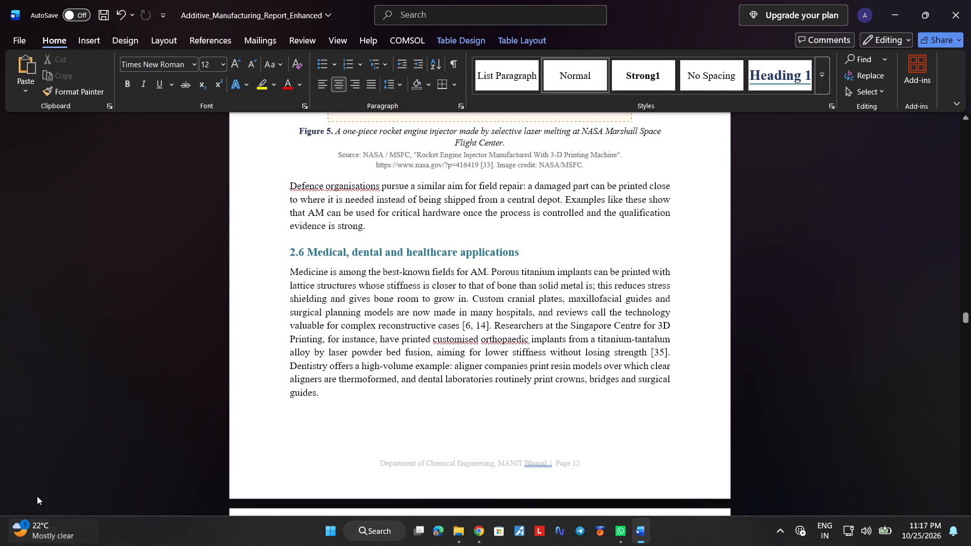
click(27, 540)
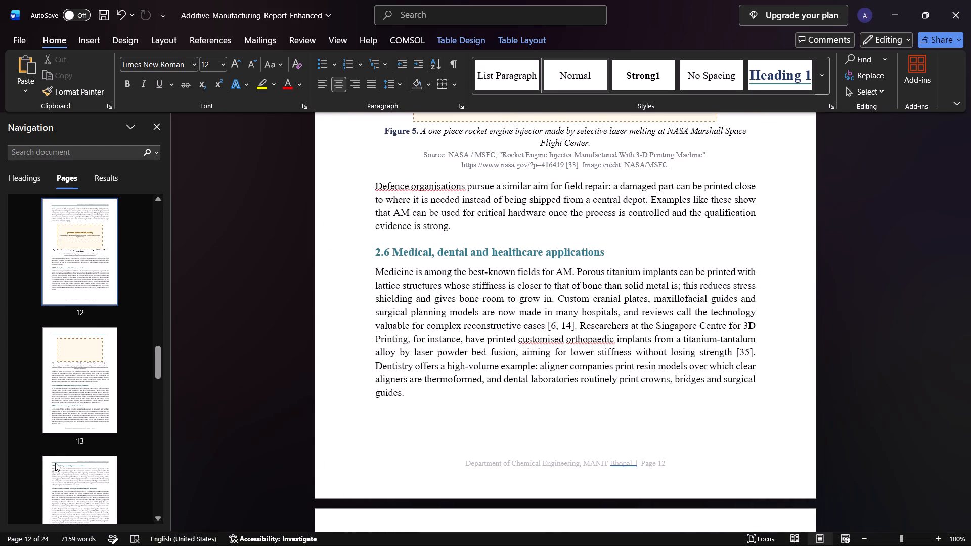
scroll(54, 425, up, 5)
scroll(54, 425, down, 4)
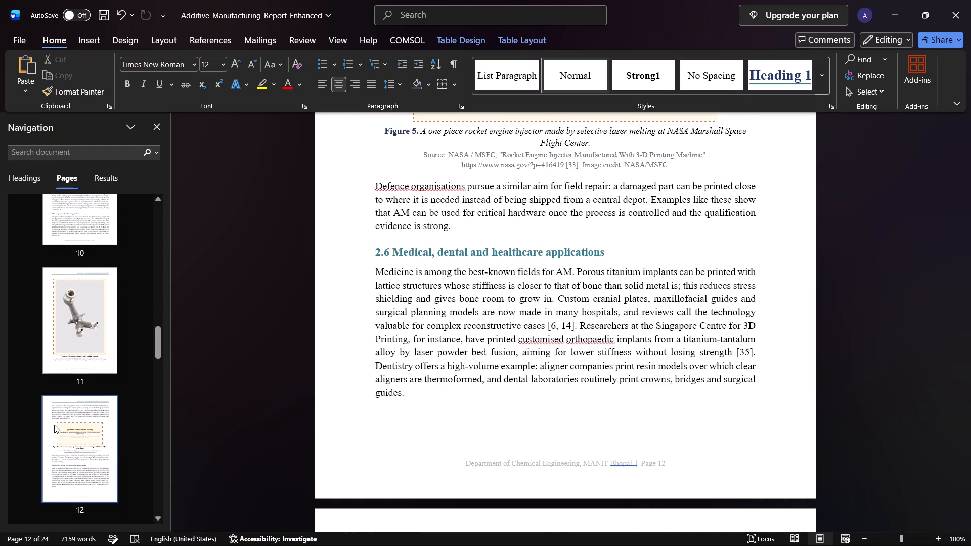
scroll(442, 425, up, 5)
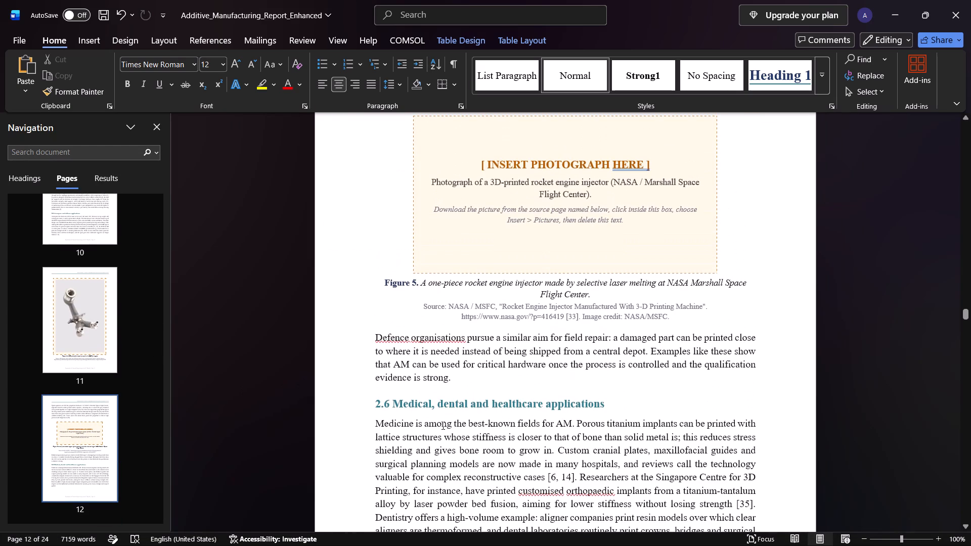
click(98, 443)
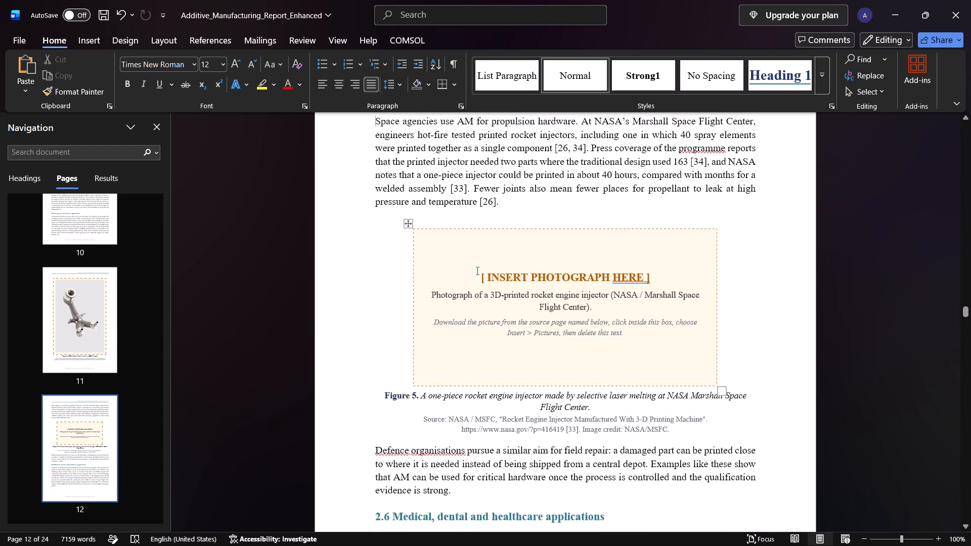
drag(476, 267, 634, 336)
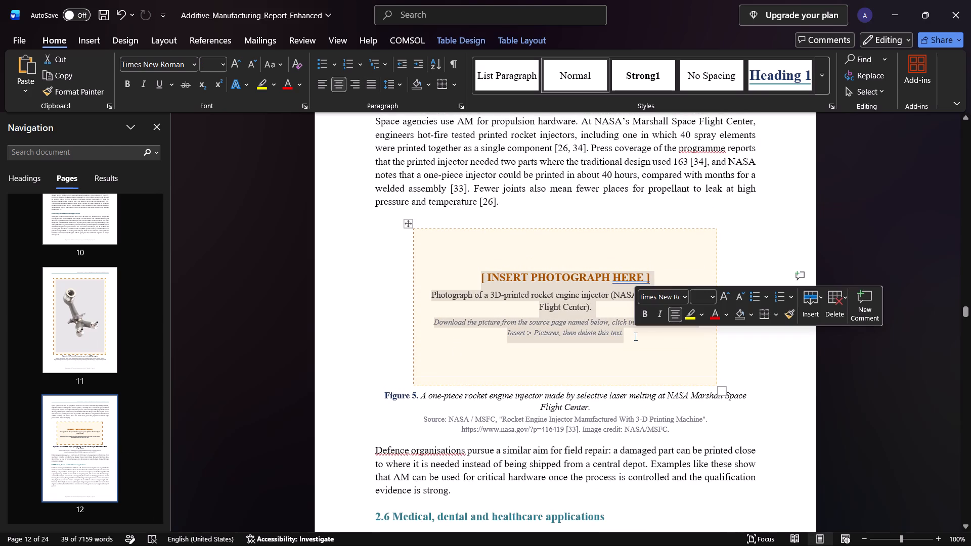
key(BackSpace)
Switch to Chrome and view the NASA rocket engine injector photo, photo2_rev2.jpg, for Figure 5.
click(477, 523)
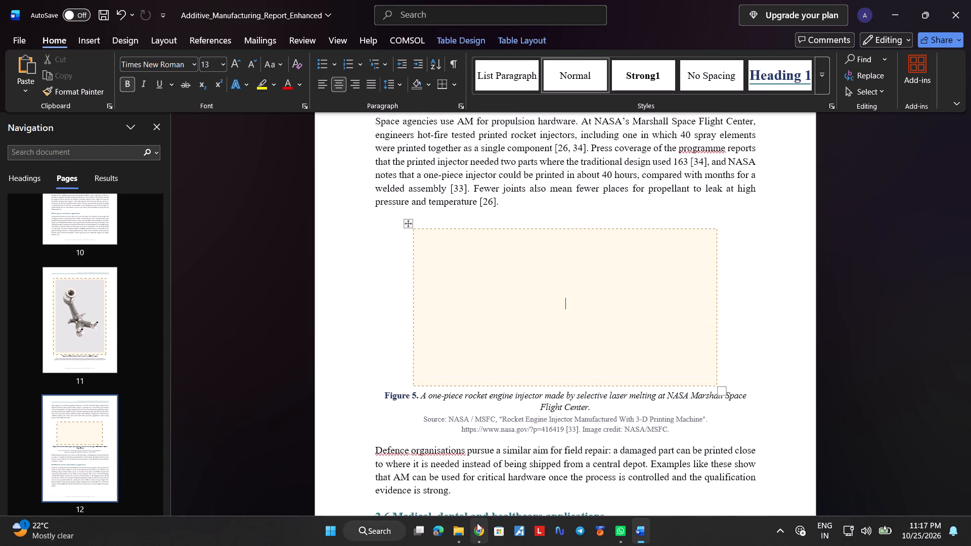
click(279, 0)
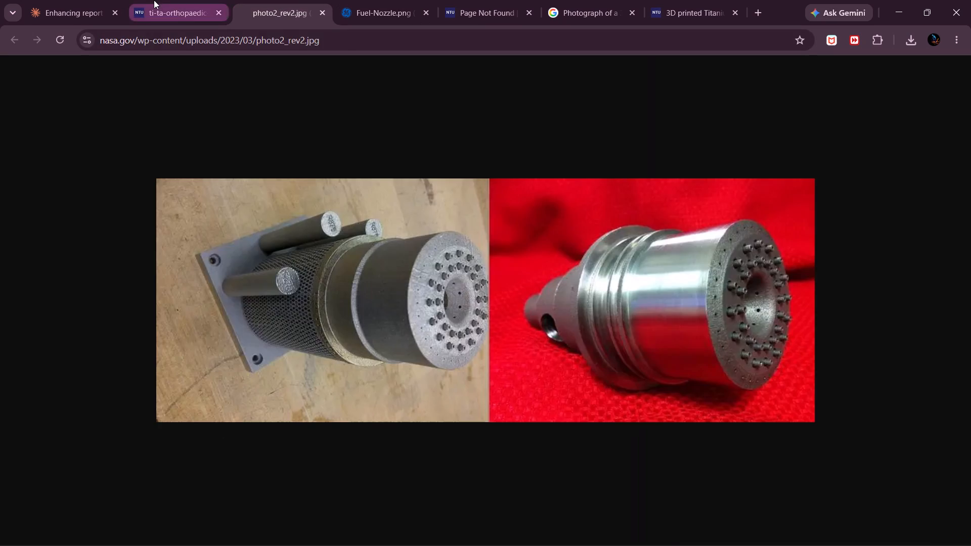
click(154, 0)
click(260, 0)
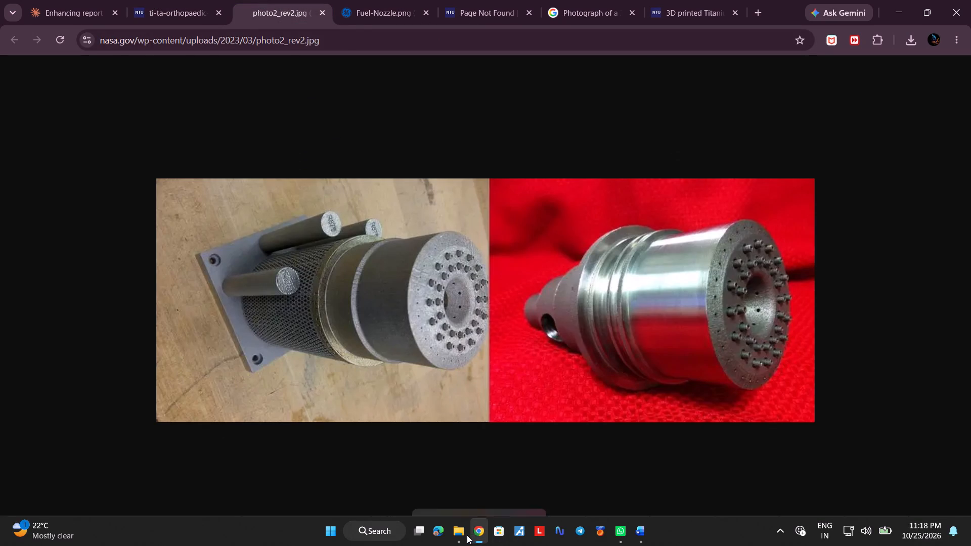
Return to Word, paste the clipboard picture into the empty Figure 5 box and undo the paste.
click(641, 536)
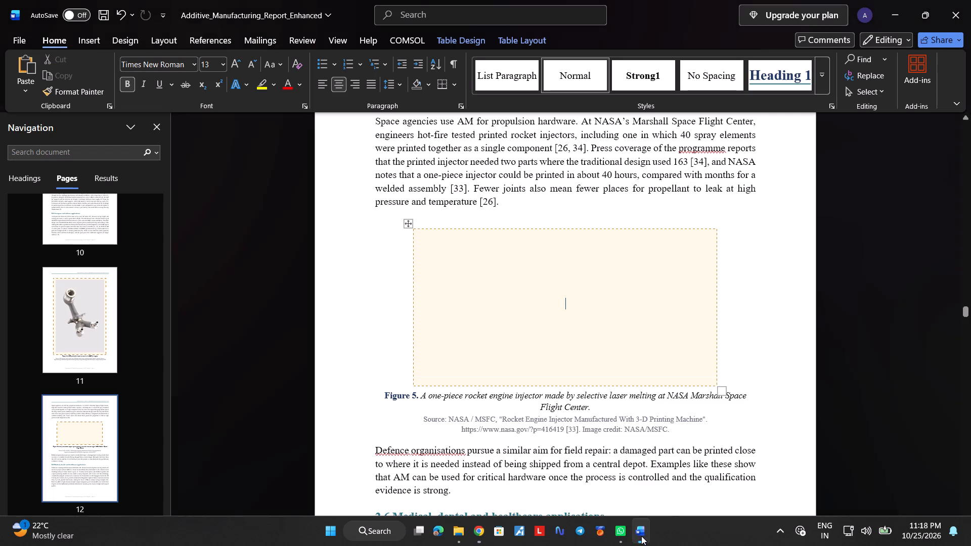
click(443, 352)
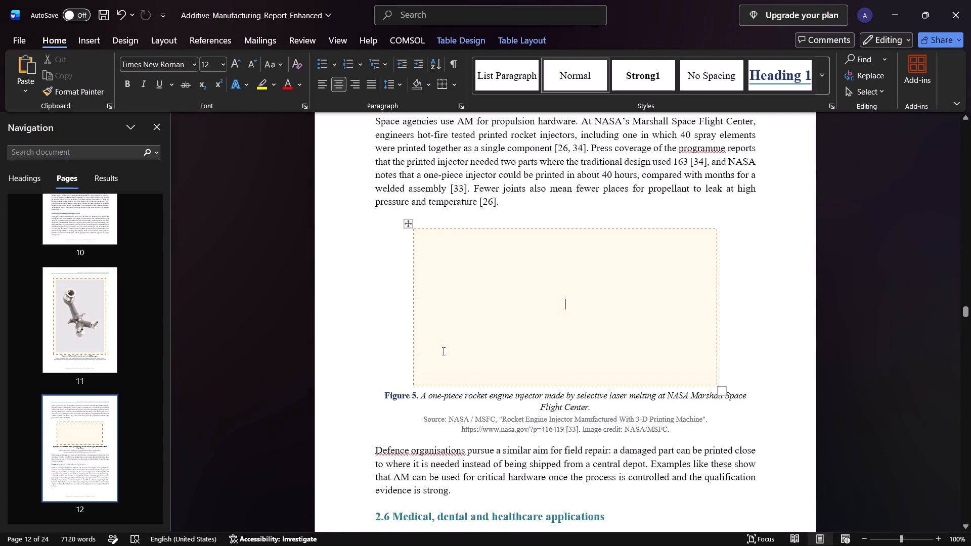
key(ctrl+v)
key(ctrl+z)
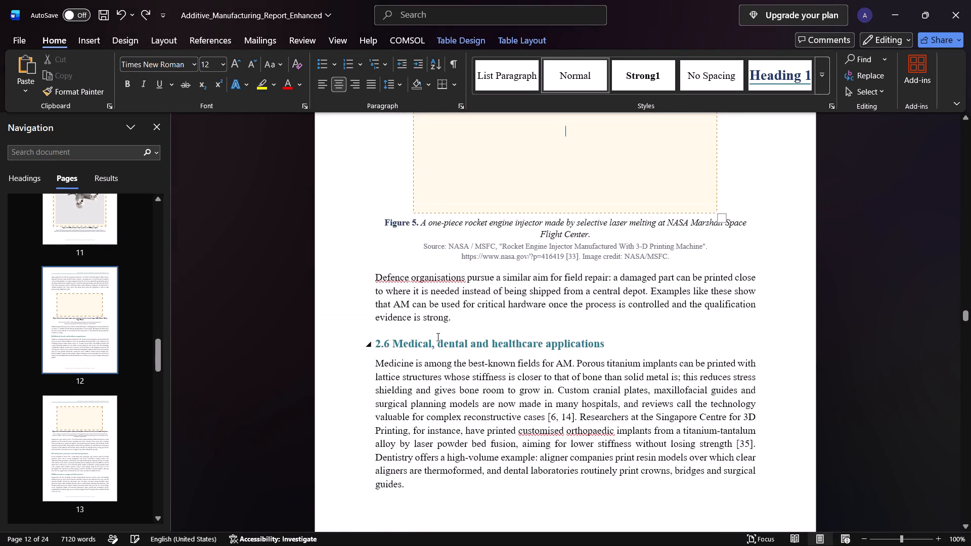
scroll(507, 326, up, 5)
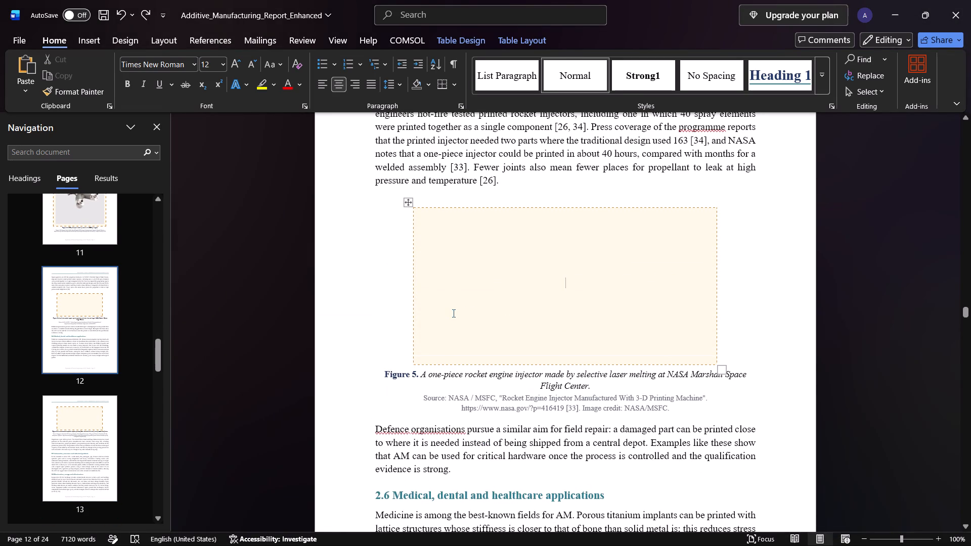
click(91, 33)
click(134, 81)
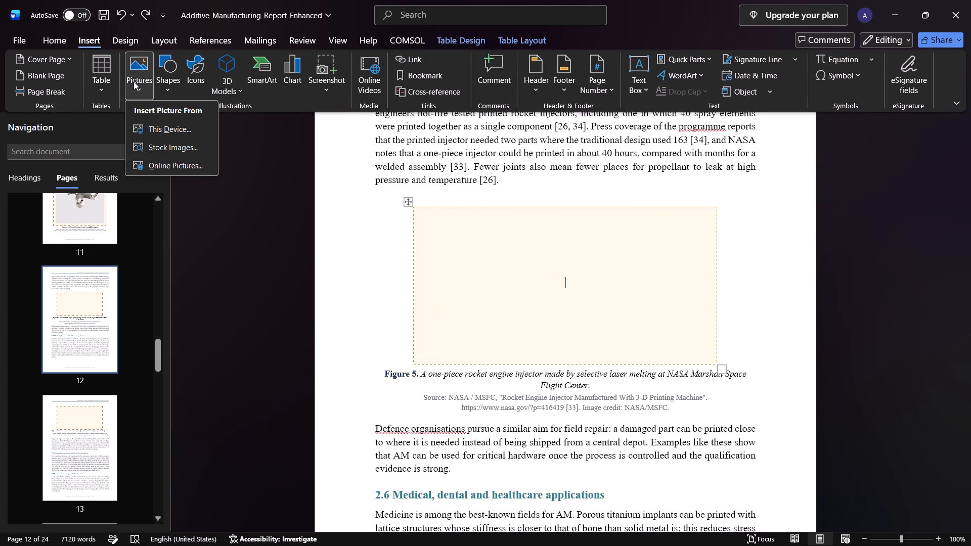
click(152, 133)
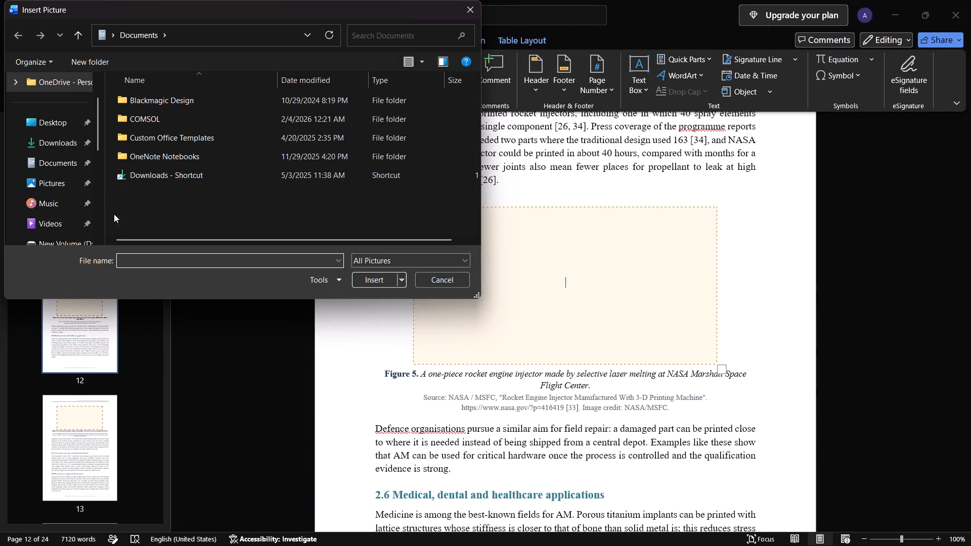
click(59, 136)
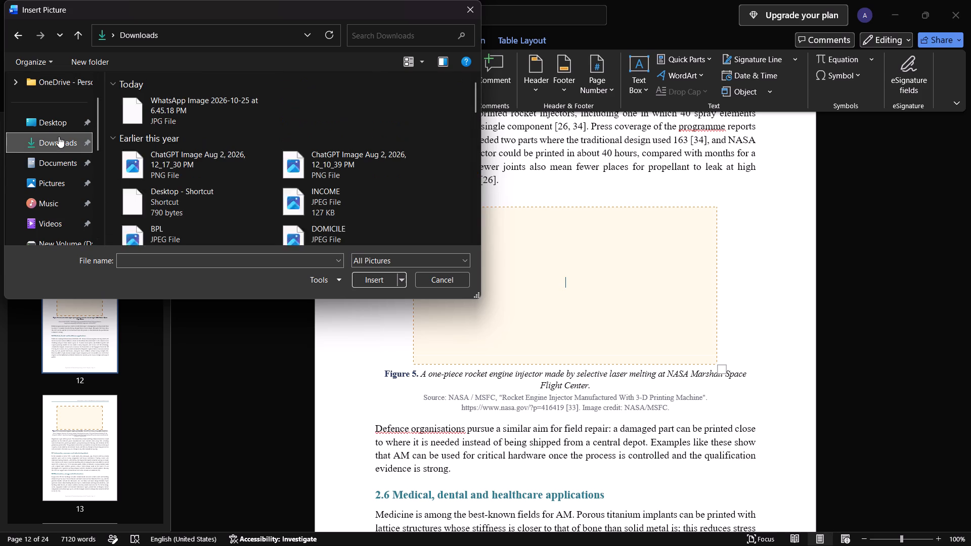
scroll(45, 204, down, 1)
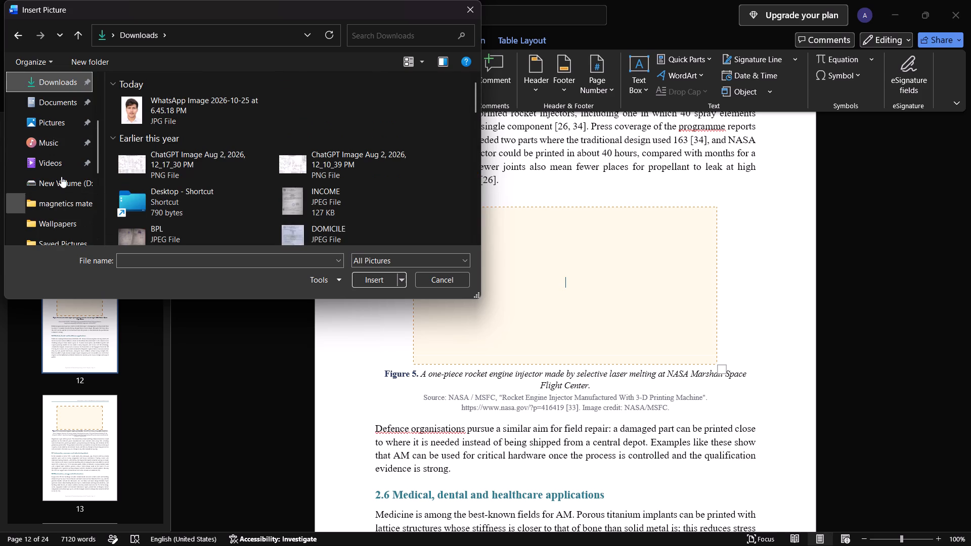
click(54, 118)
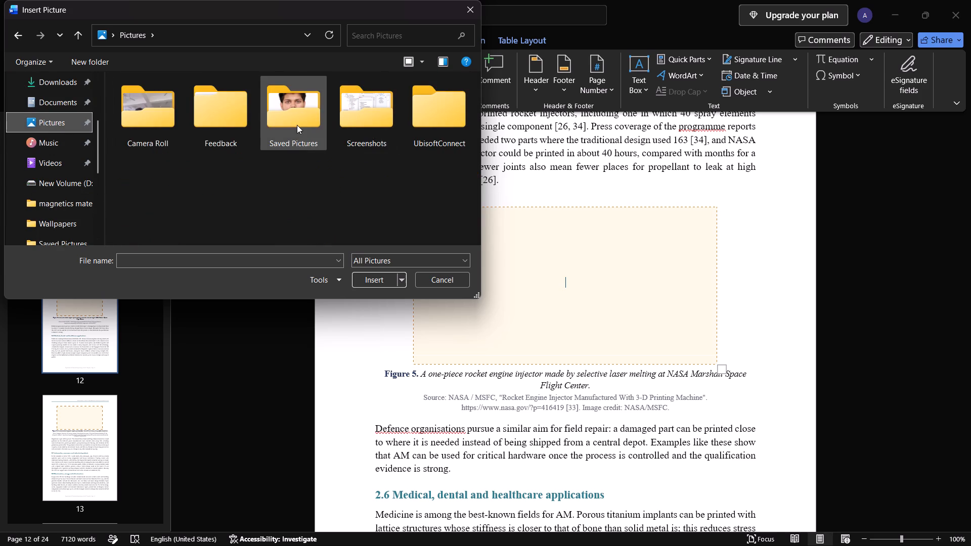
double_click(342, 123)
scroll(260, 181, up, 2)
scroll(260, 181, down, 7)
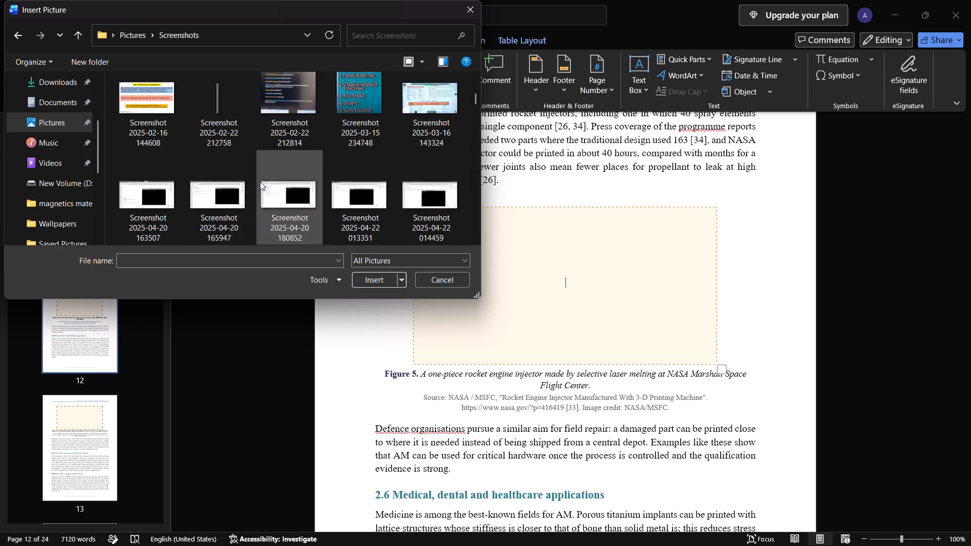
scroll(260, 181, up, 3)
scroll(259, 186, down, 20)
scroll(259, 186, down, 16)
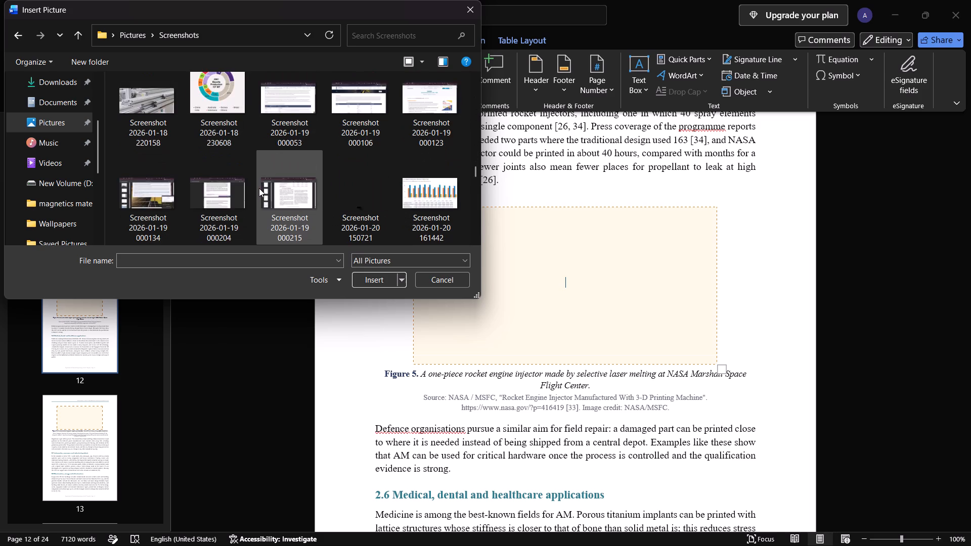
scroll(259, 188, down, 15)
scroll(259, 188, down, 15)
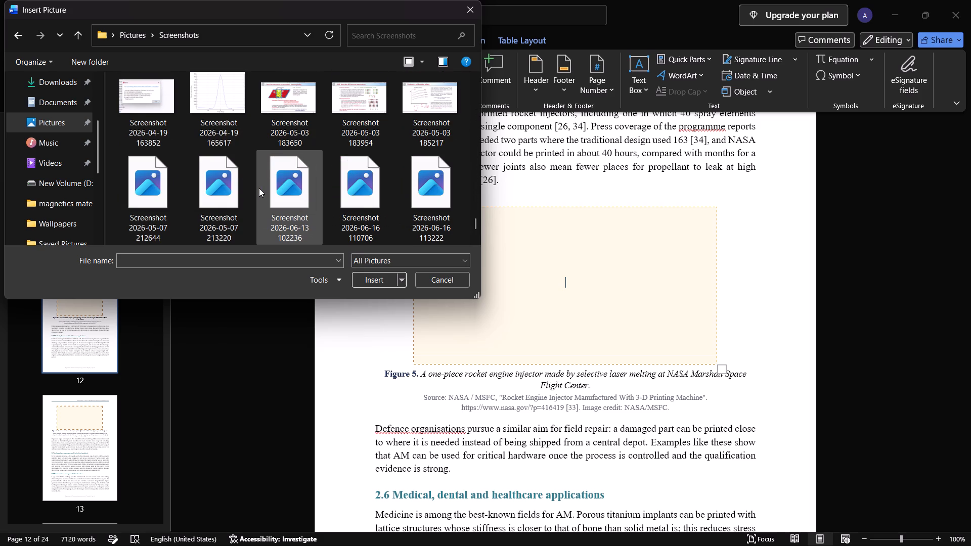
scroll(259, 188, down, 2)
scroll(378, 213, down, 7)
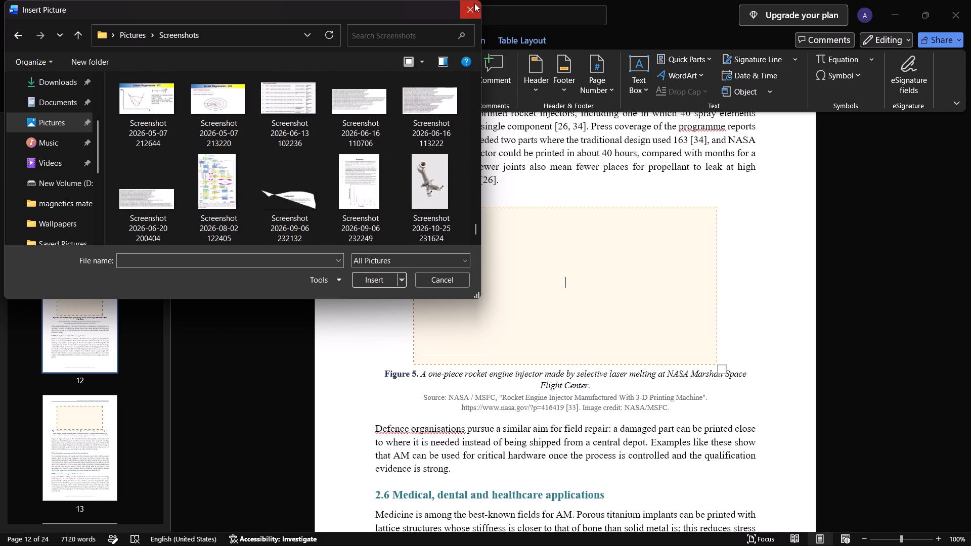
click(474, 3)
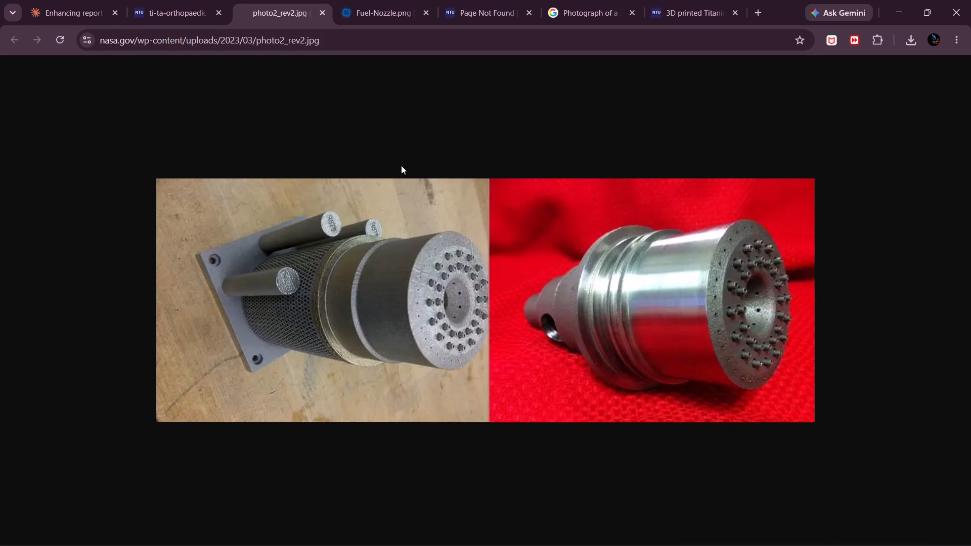
Switch to Chrome and capture a rectangular snip of the entire NASA rocket engine injector photo, both halves included.
key(shift+super+s)
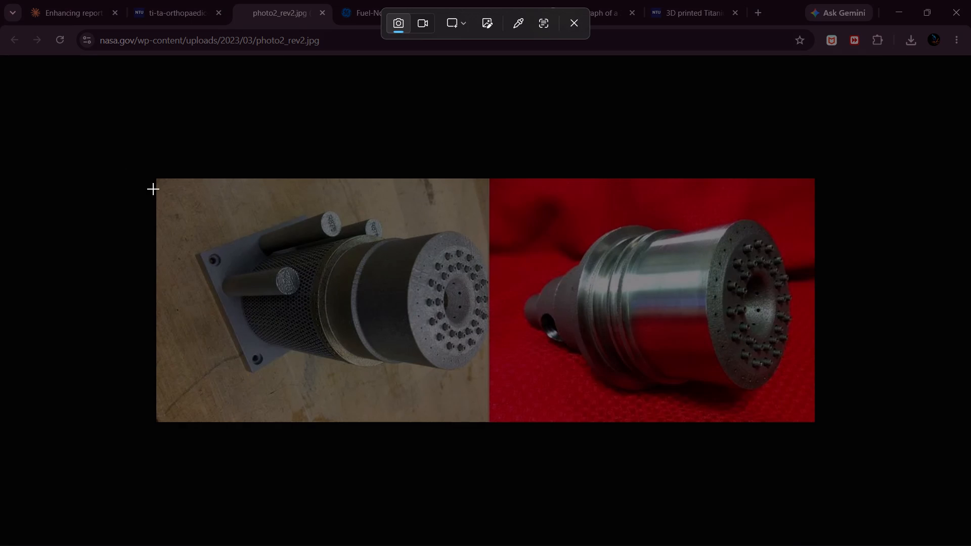
drag(155, 178, 811, 422)
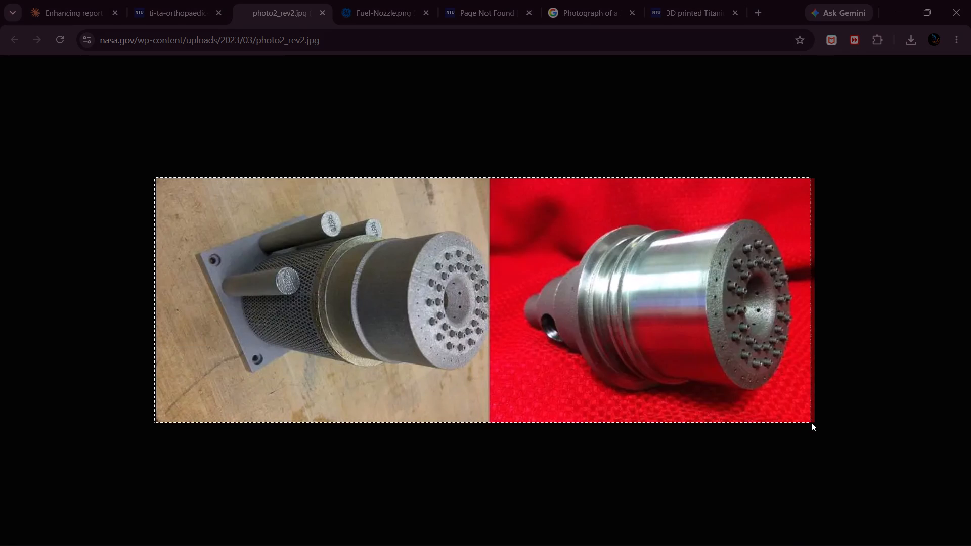
drag(811, 422, 815, 422)
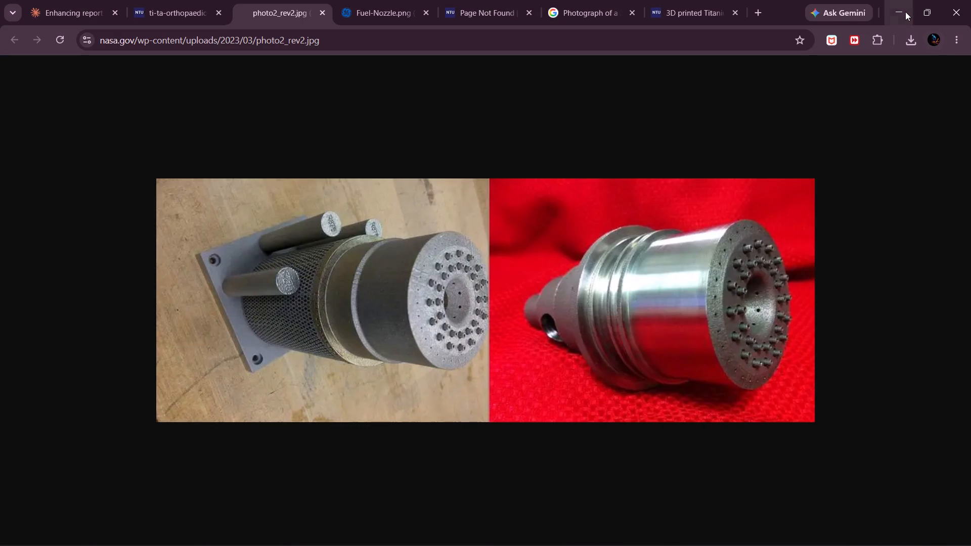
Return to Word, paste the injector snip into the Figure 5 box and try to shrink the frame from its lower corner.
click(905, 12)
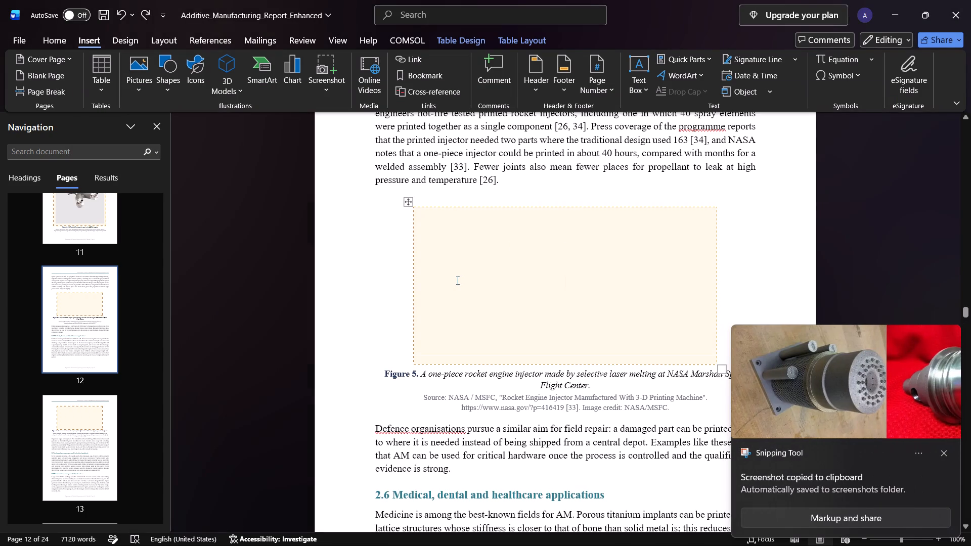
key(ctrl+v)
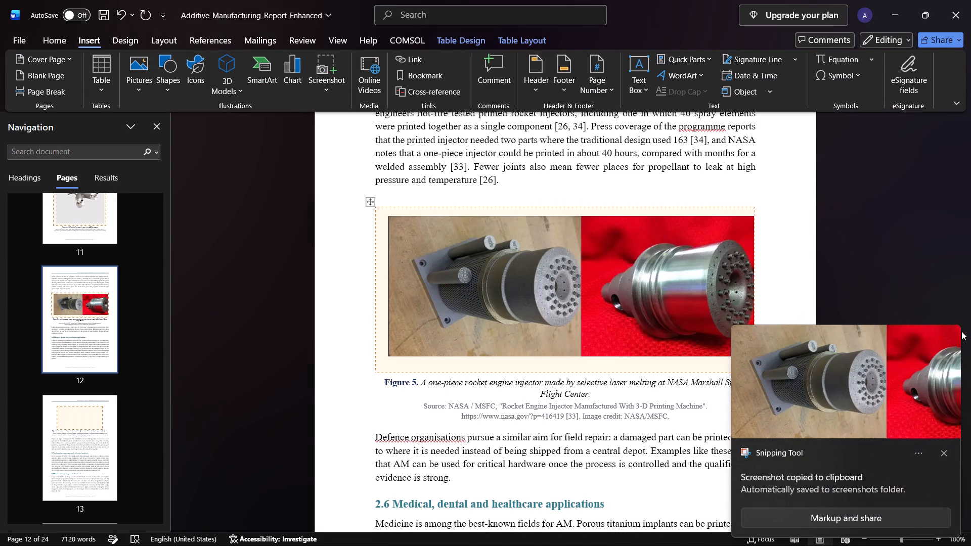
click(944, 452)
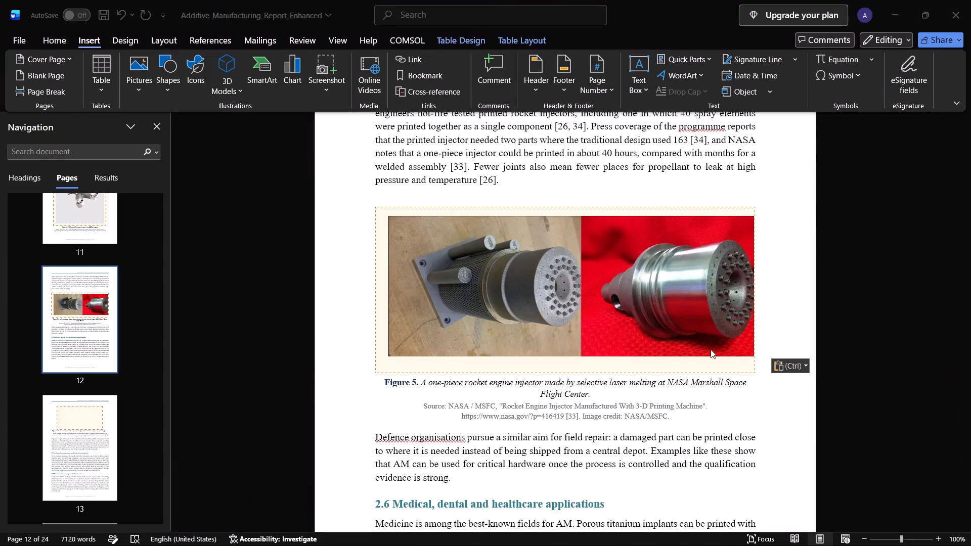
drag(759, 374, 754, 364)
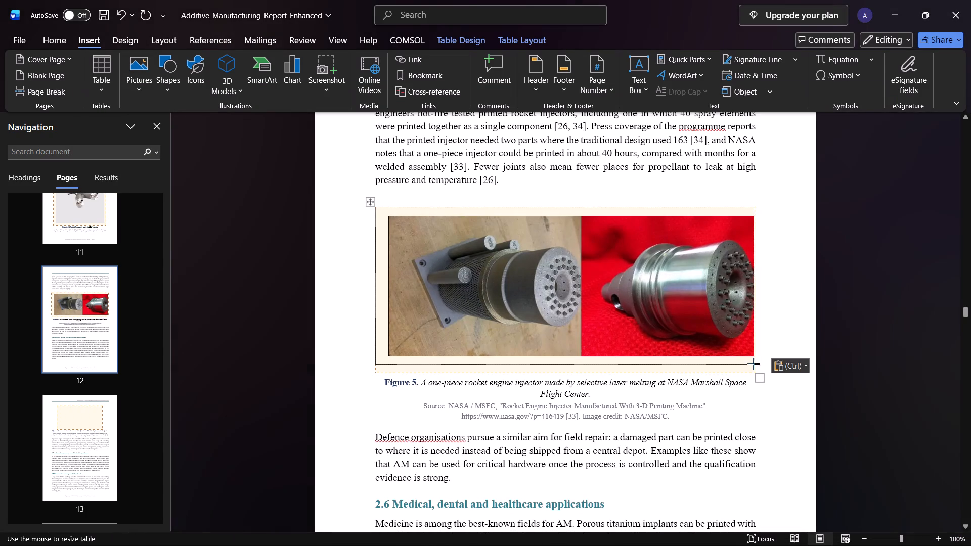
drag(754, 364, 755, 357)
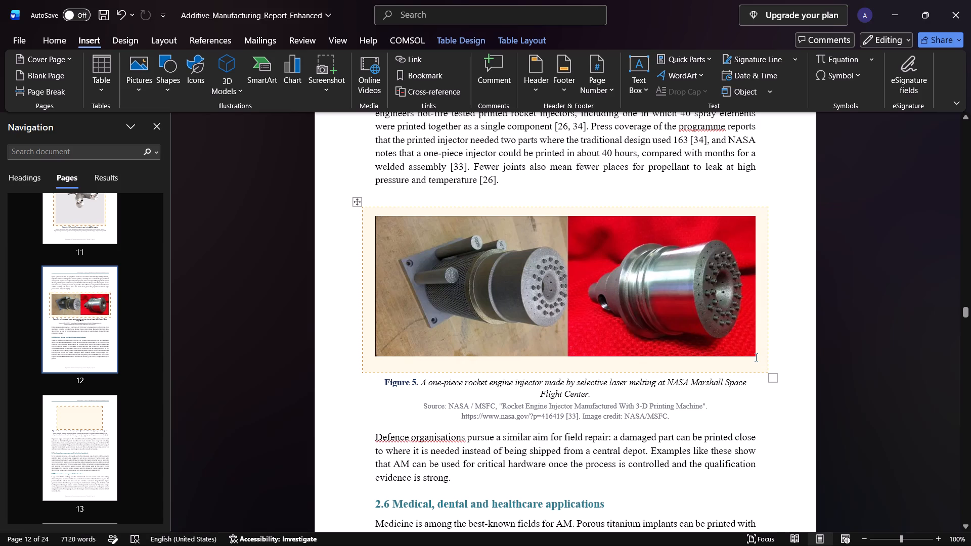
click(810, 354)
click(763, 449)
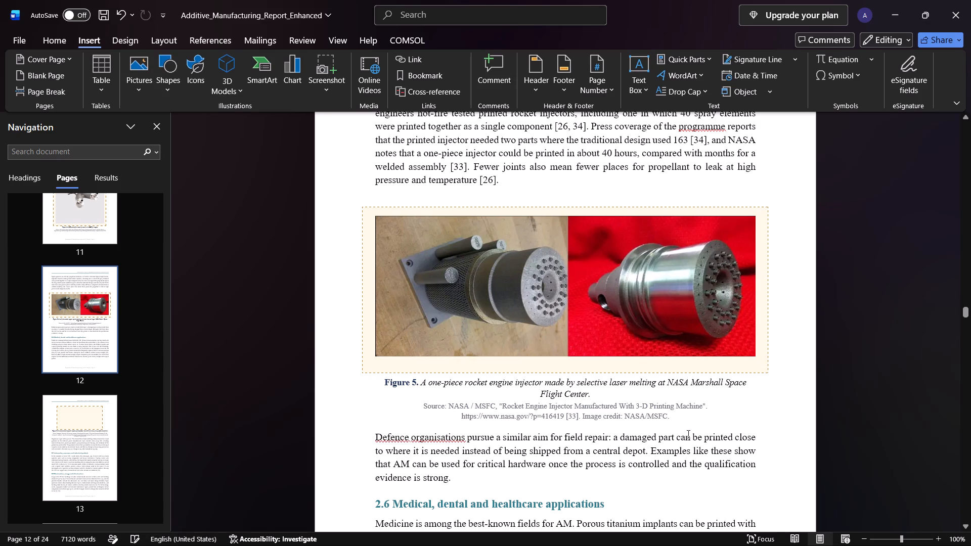
Delete the Figure 5 frame with its picture and paste the injector snip on the empty line above the Figure 5 caption.
click(366, 212)
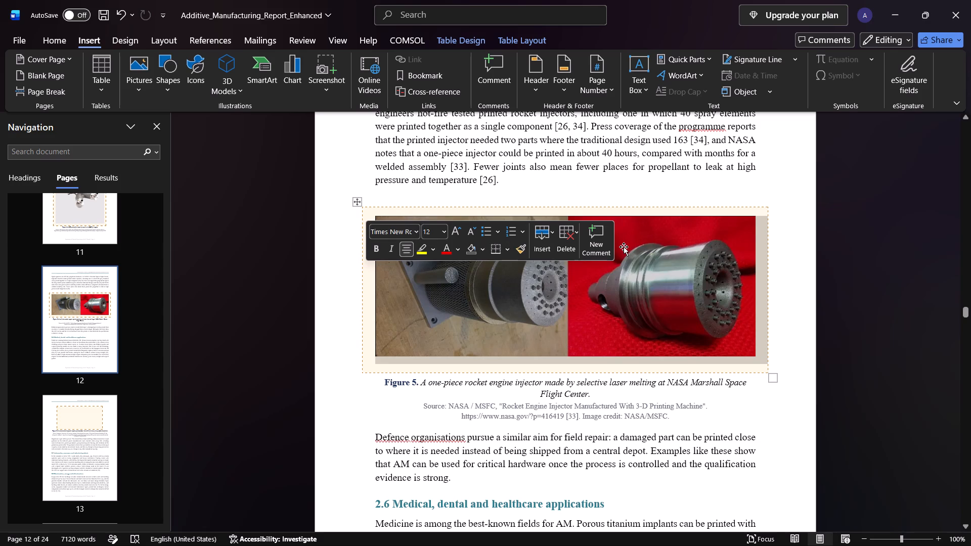
key(BackSpace)
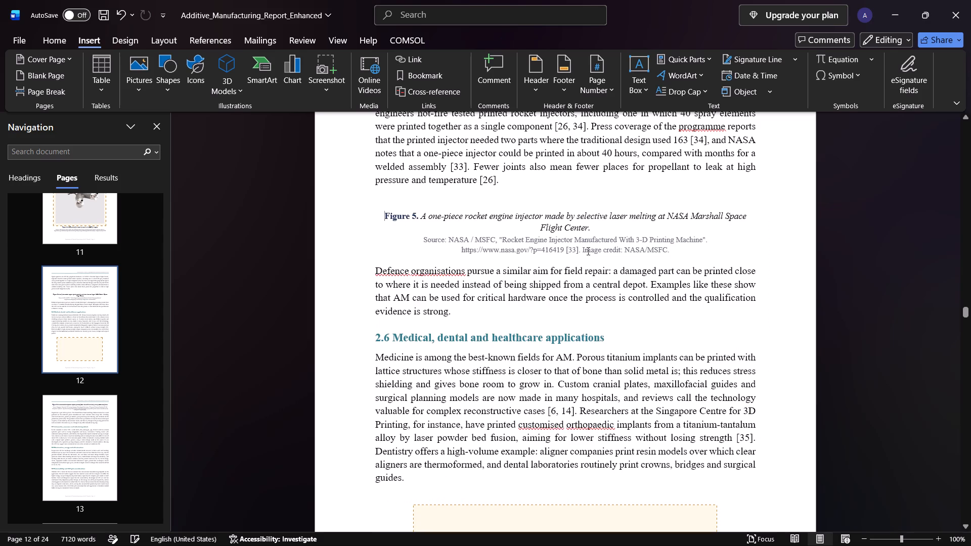
click(522, 196)
key(ctrl+v)
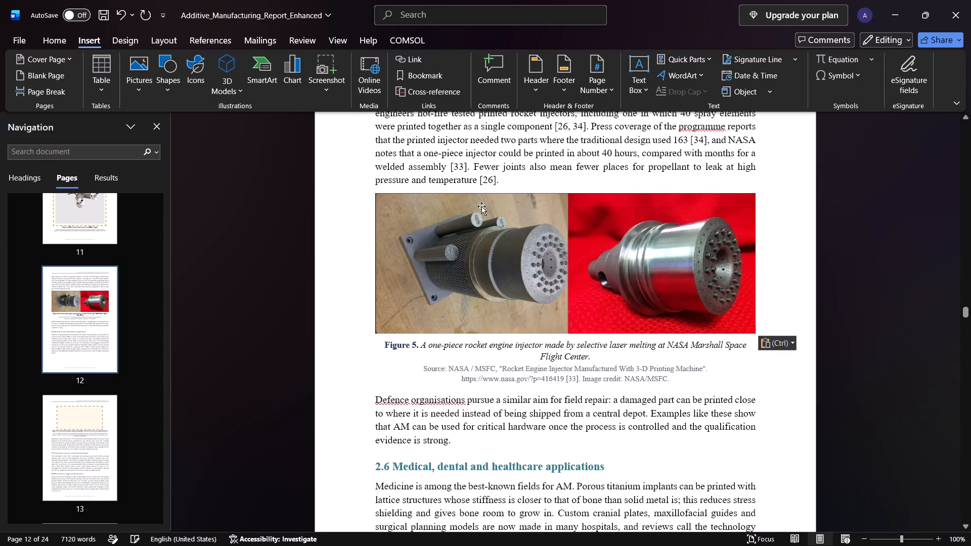
Delete the fuel nozzle picture and its dashed frame above the Figure 4 caption on page 11.
scroll(504, 333, up, 13)
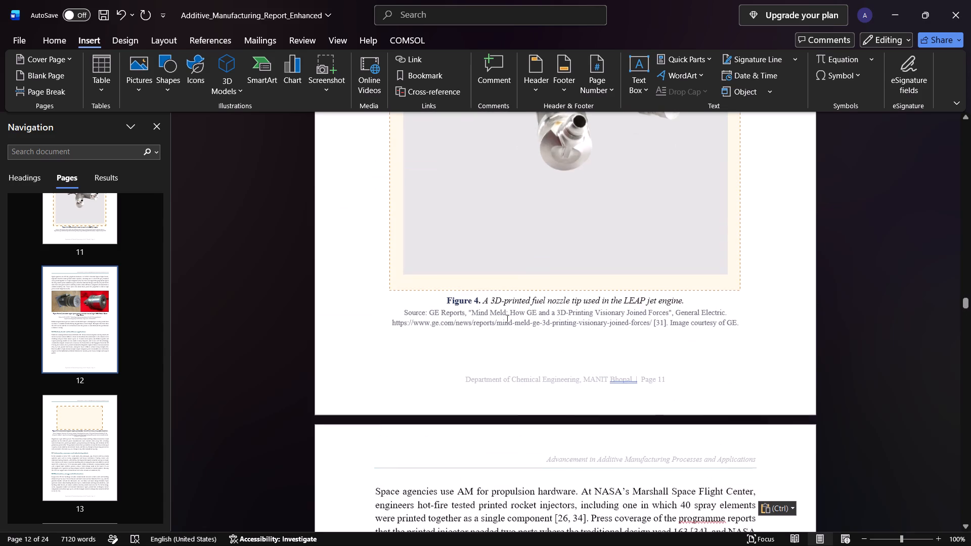
click(410, 287)
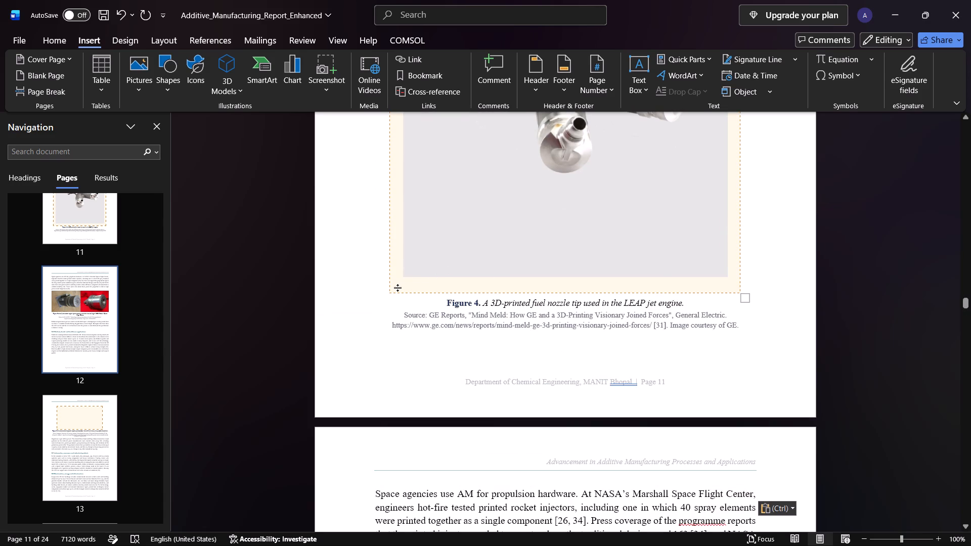
click(395, 289)
key(BackSpace)
scroll(414, 292, up, 13)
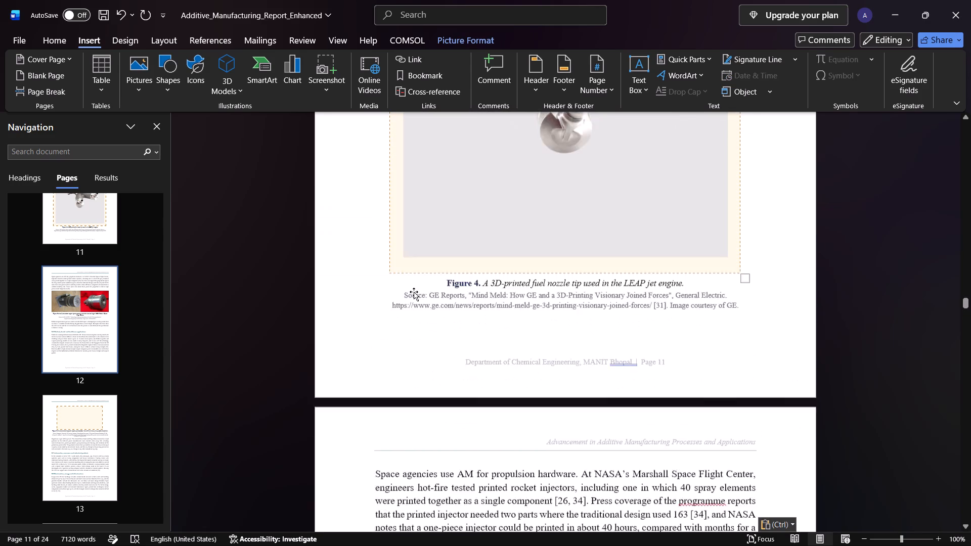
scroll(424, 289, up, 6)
click(426, 288)
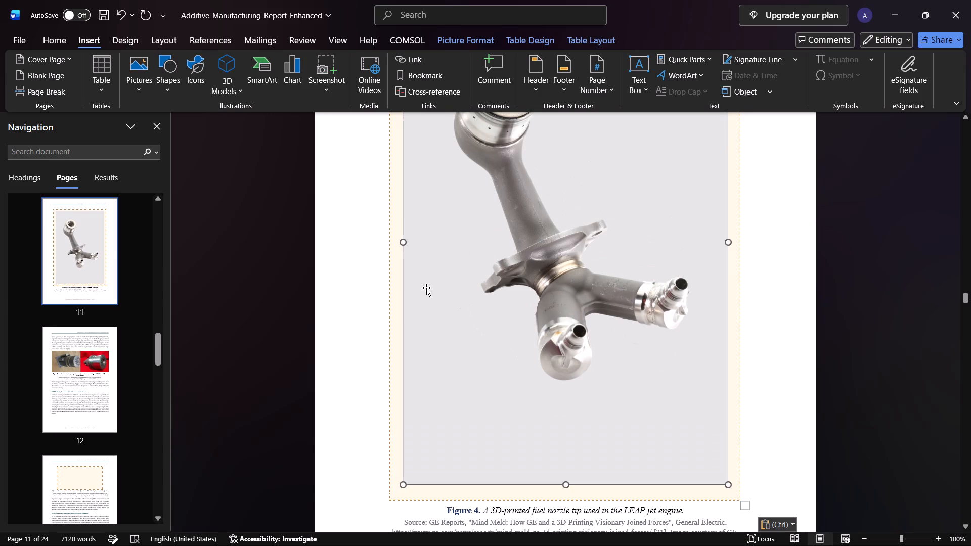
key(BackSpace)
click(446, 211)
key(BackSpace)
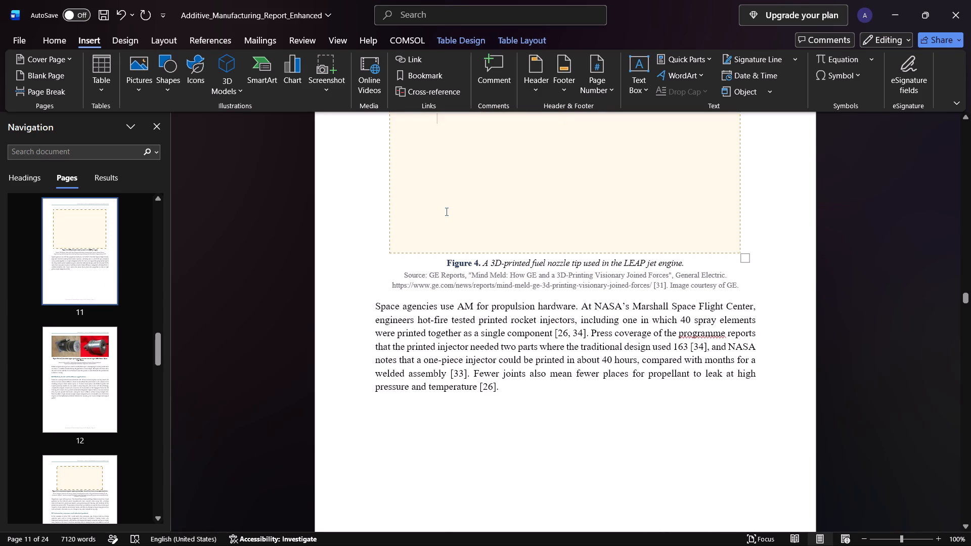
scroll(467, 269, up, 10)
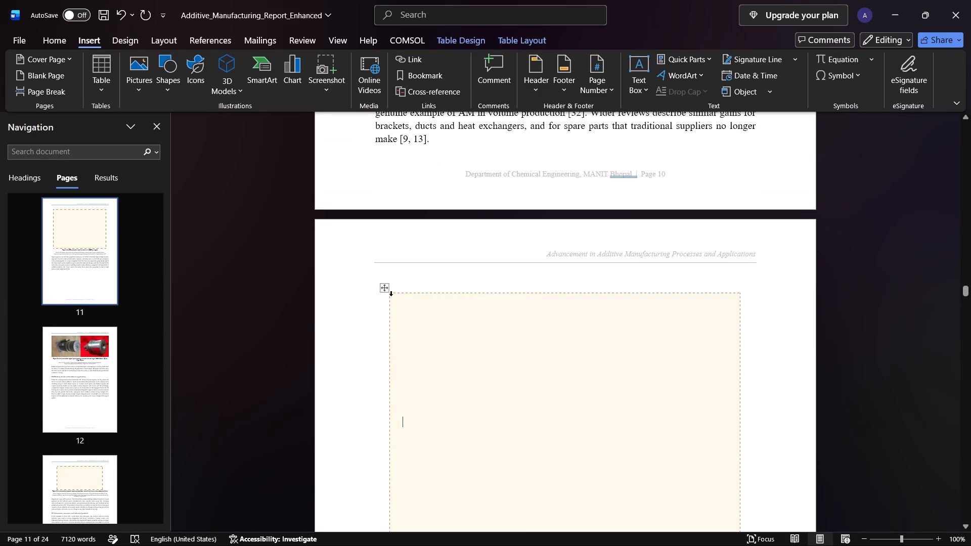
click(389, 294)
key(BackSpace)
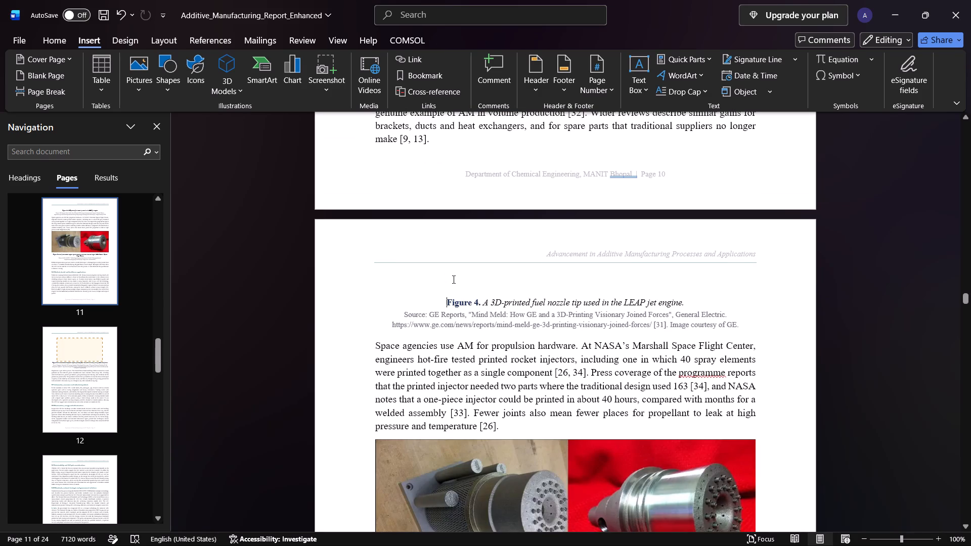
Copy the fuel nozzle screenshot from the Pictures > Screenshots folder in File Explorer and paste it in Word on the empty line above the Figure 4 caption.
click(453, 279)
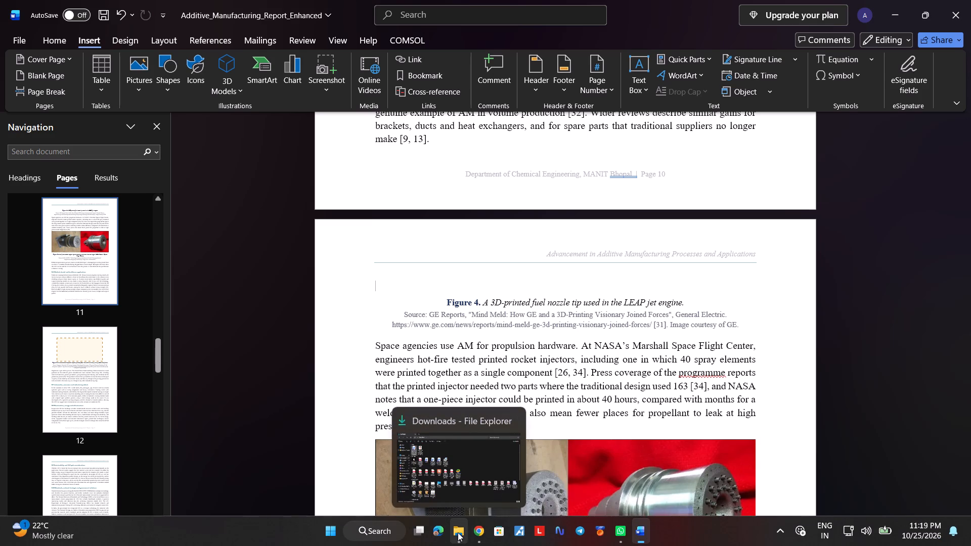
click(458, 532)
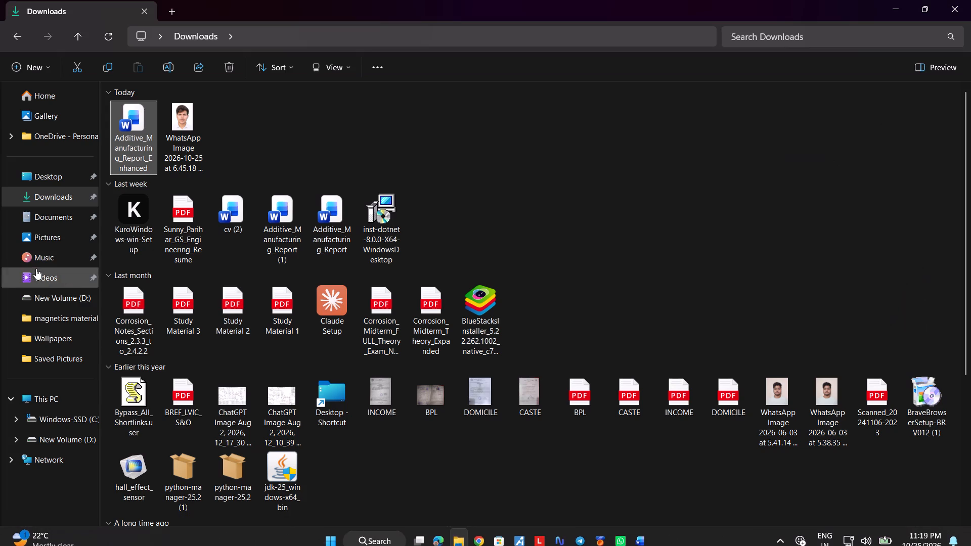
click(46, 237)
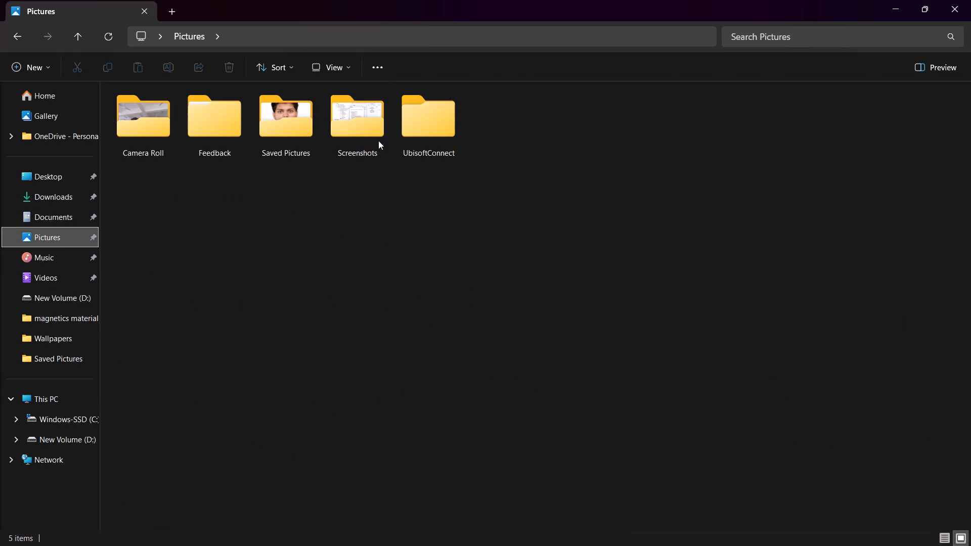
double_click(378, 141)
scroll(678, 432, down, 20)
scroll(678, 432, down, 6)
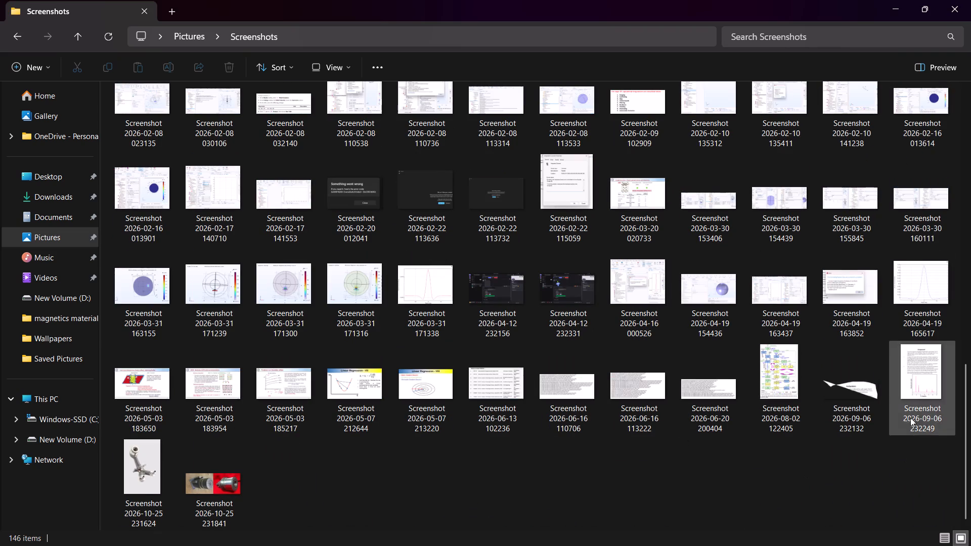
click(156, 469)
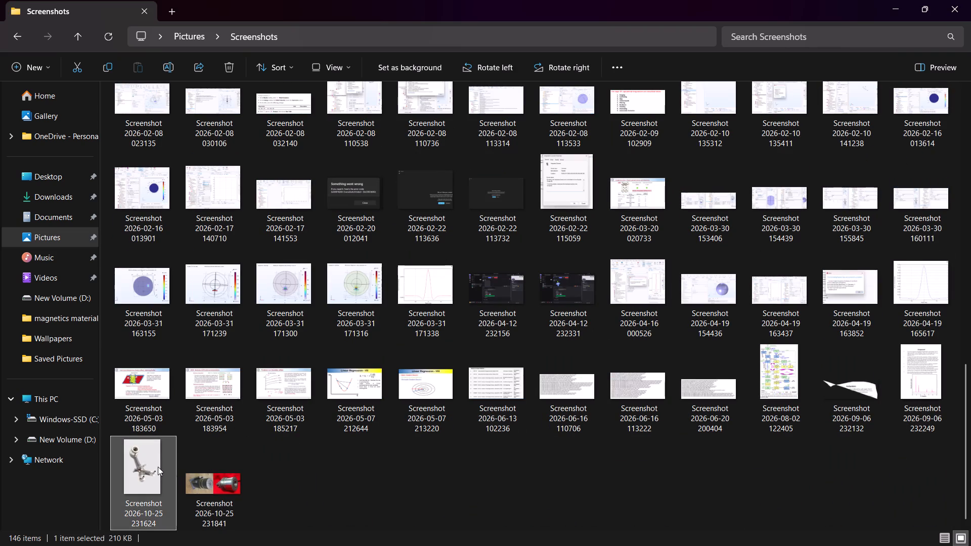
key(ctrl+c)
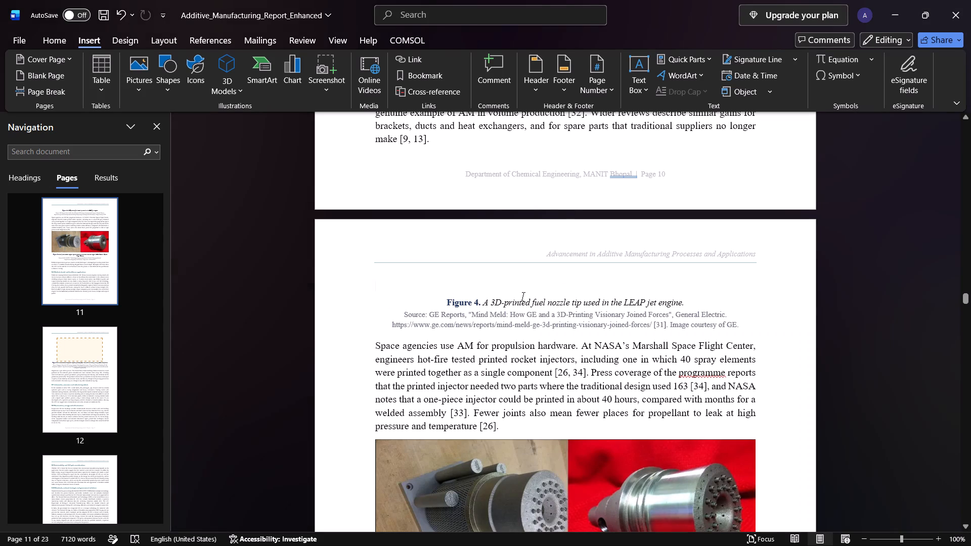
key(ctrl+v)
Shrink the pasted fuel nozzle picture proportionally, then reduce its height so it fits on page 11 with its caption.
scroll(695, 319, down, 4)
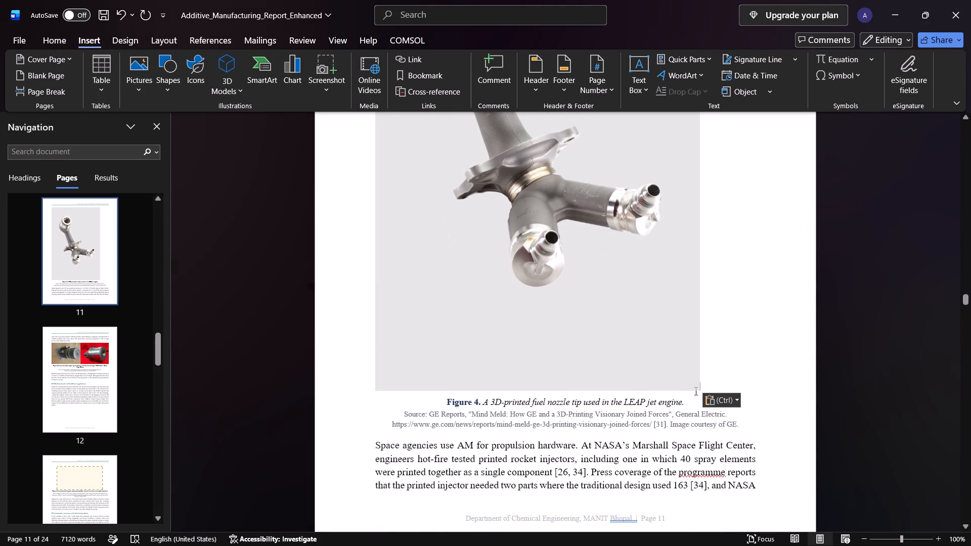
drag(696, 389, 691, 360)
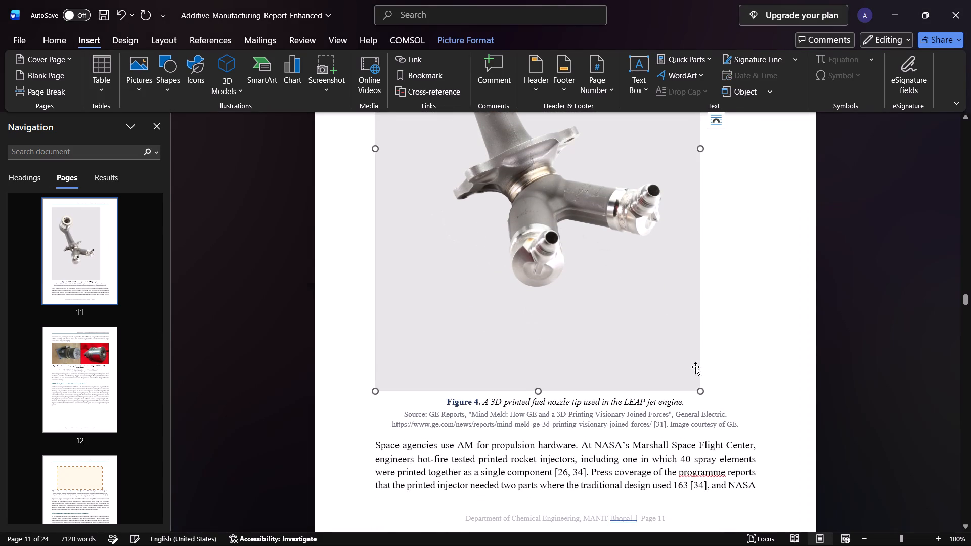
drag(701, 391, 631, 255)
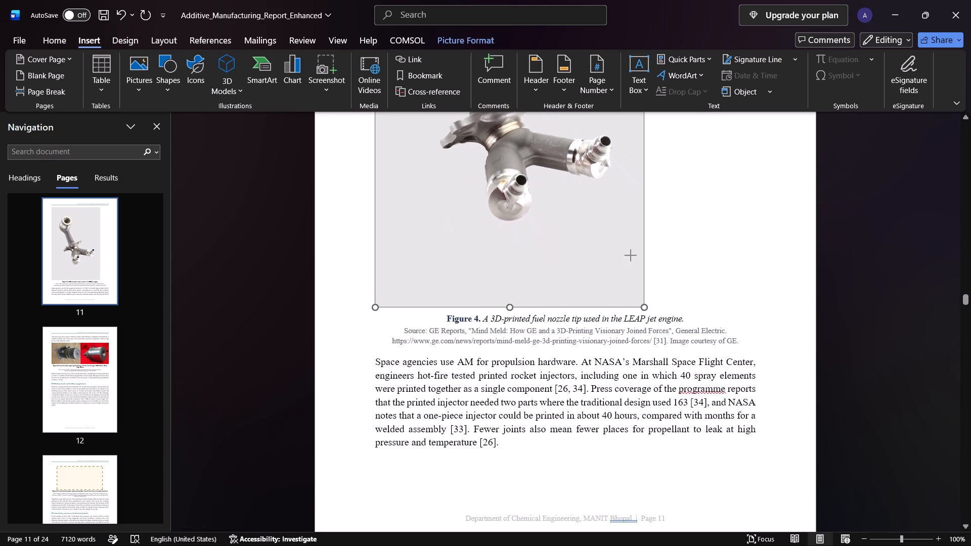
drag(631, 255, 621, 250)
scroll(609, 392, up, 4)
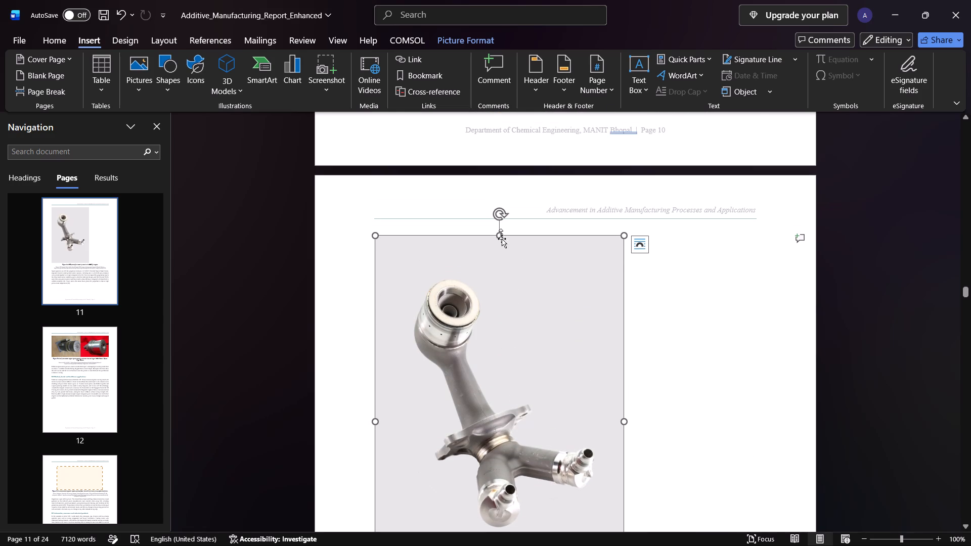
drag(500, 234, 506, 347)
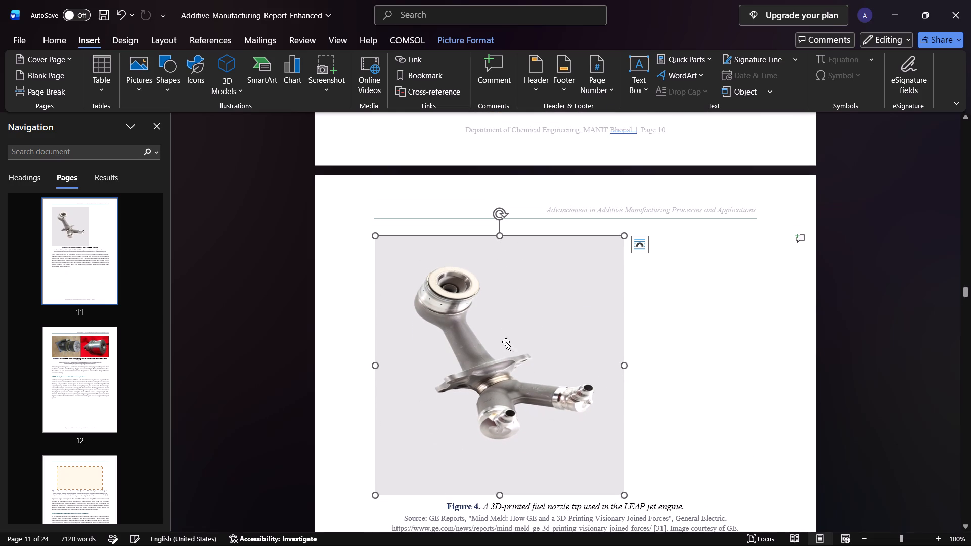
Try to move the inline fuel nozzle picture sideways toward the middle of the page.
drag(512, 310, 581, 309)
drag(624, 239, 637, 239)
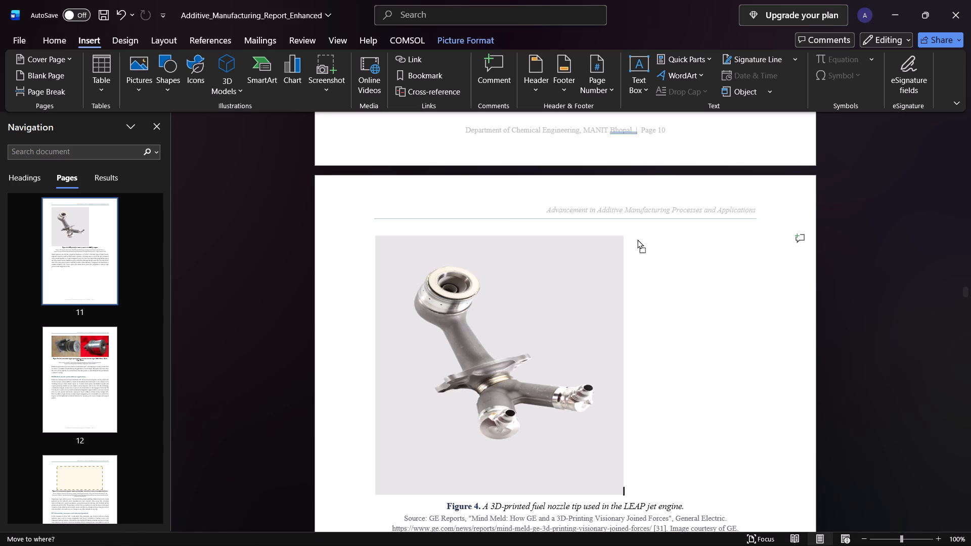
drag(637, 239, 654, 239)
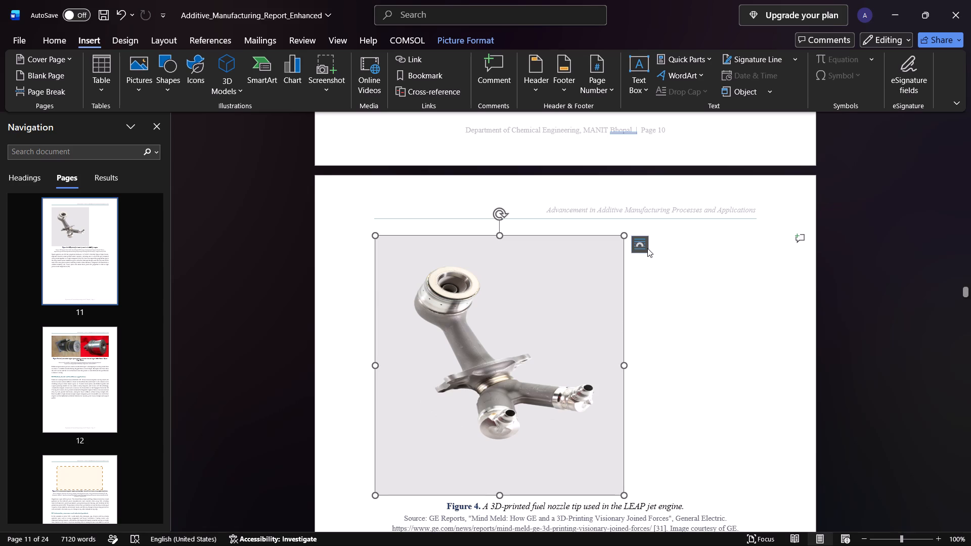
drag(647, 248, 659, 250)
Try different text wrapping layouts on the fuel nozzle picture and settle on Top and Bottom with Move with text.
click(646, 249)
click(677, 331)
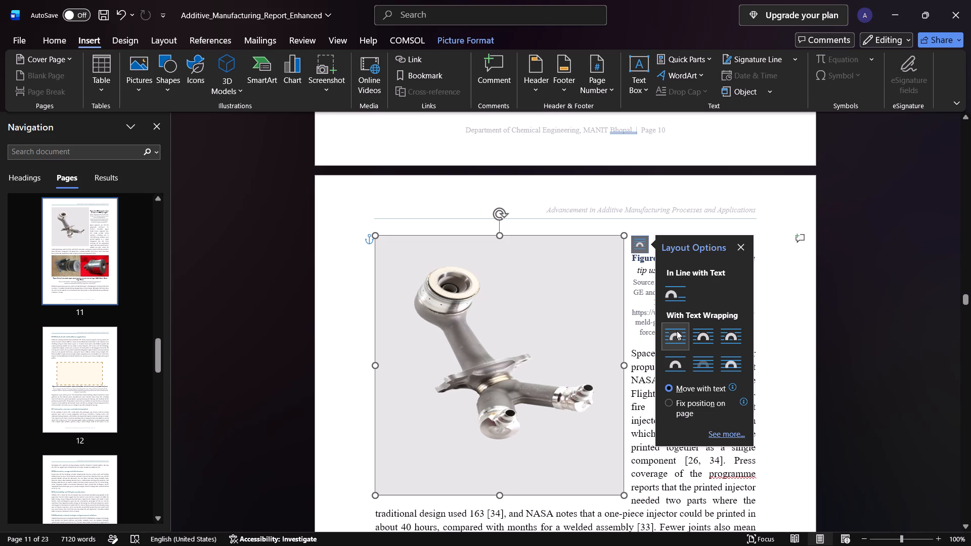
click(736, 334)
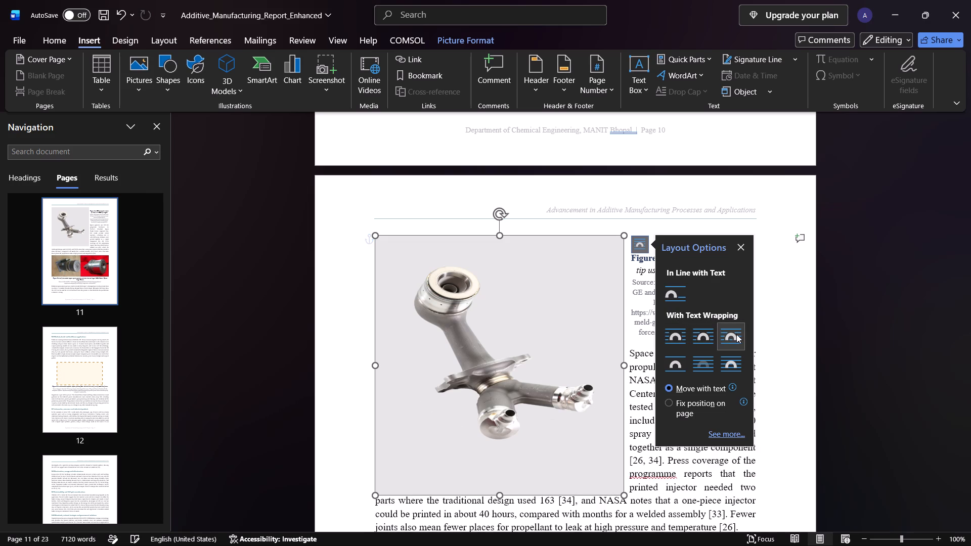
click(707, 360)
click(676, 367)
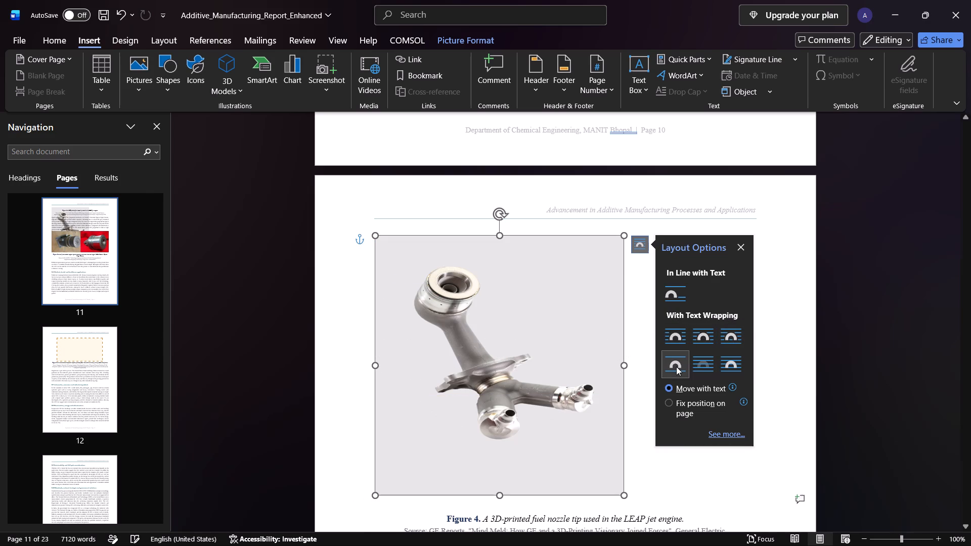
click(724, 366)
click(703, 368)
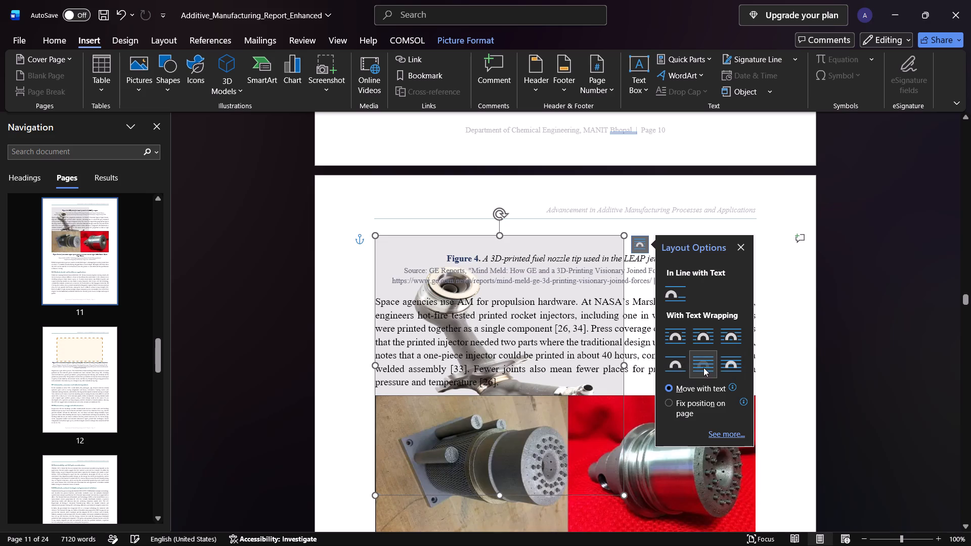
click(674, 368)
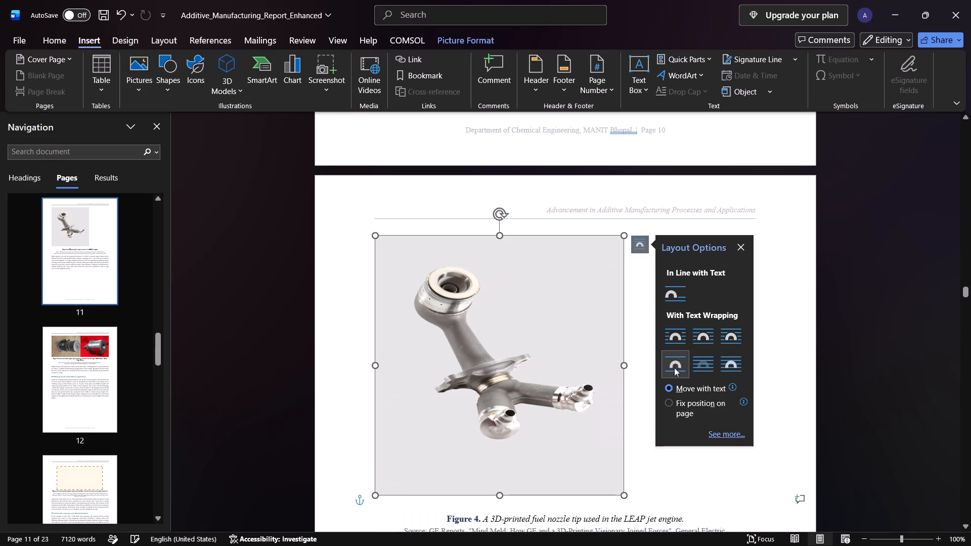
click(667, 404)
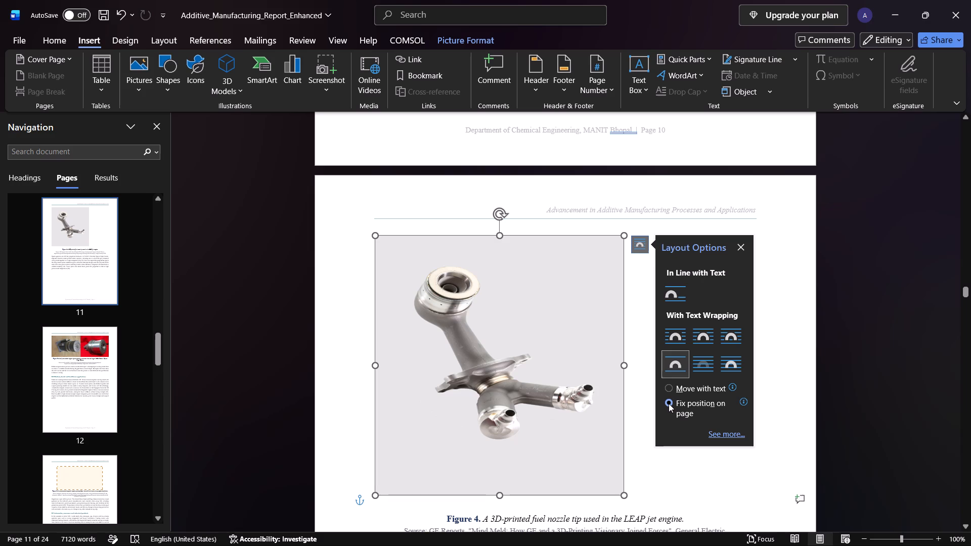
click(669, 403)
click(672, 380)
click(673, 388)
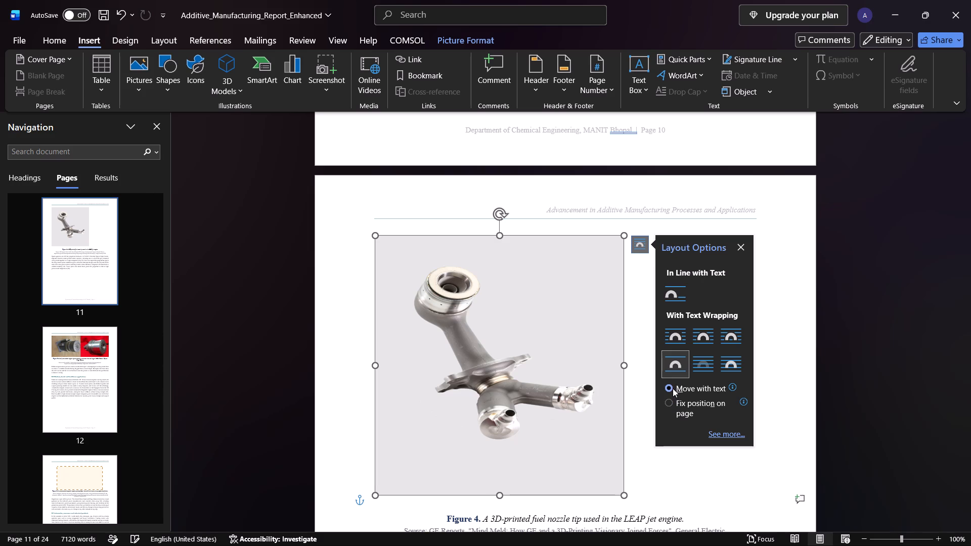
click(747, 246)
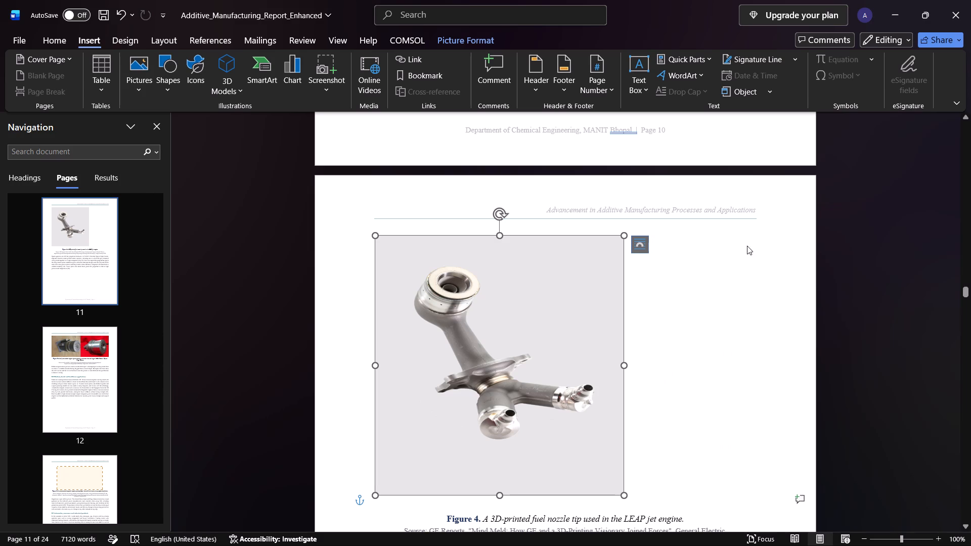
Widen the fuel nozzle picture to slightly less than the text width and centre it above the Figure 4 caption.
drag(624, 365, 692, 362)
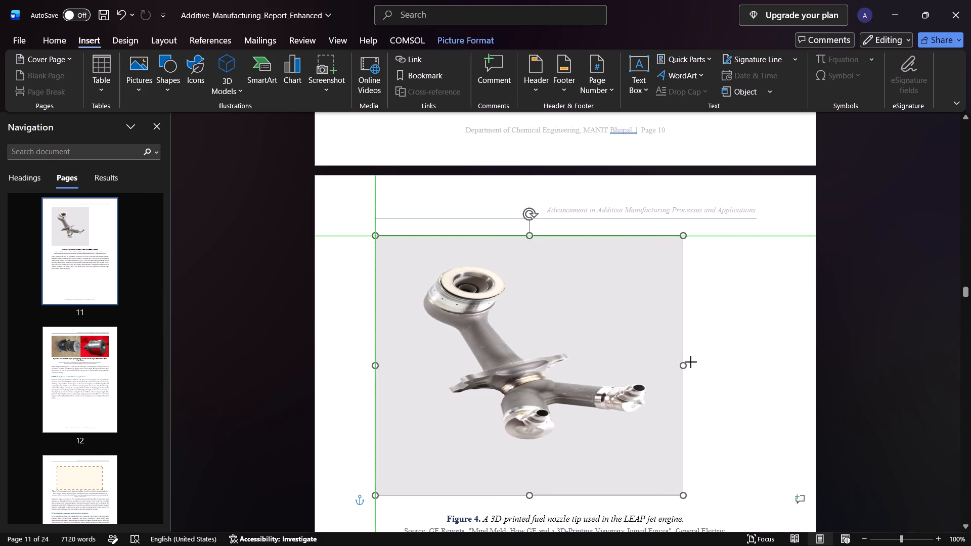
drag(692, 362, 760, 372)
drag(566, 361, 574, 361)
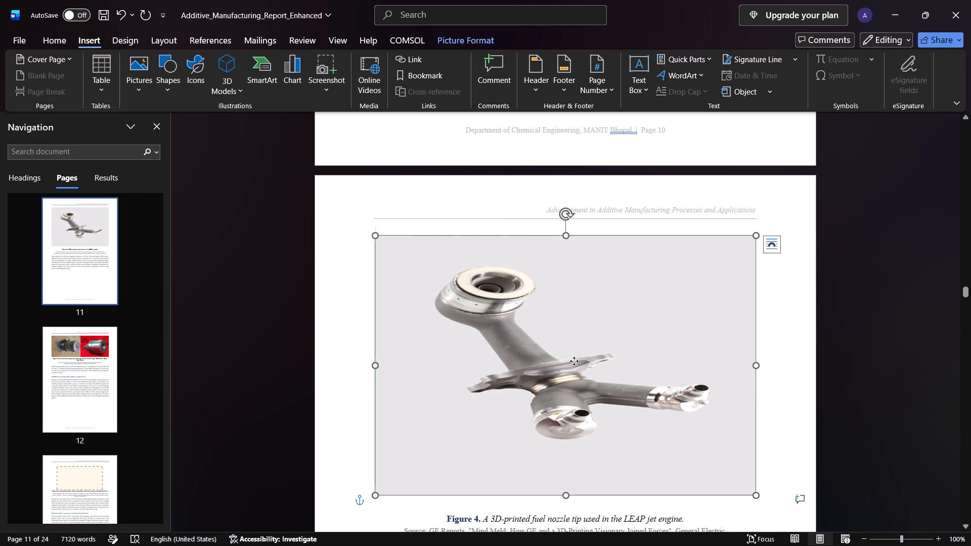
drag(574, 361, 584, 341)
click(584, 341)
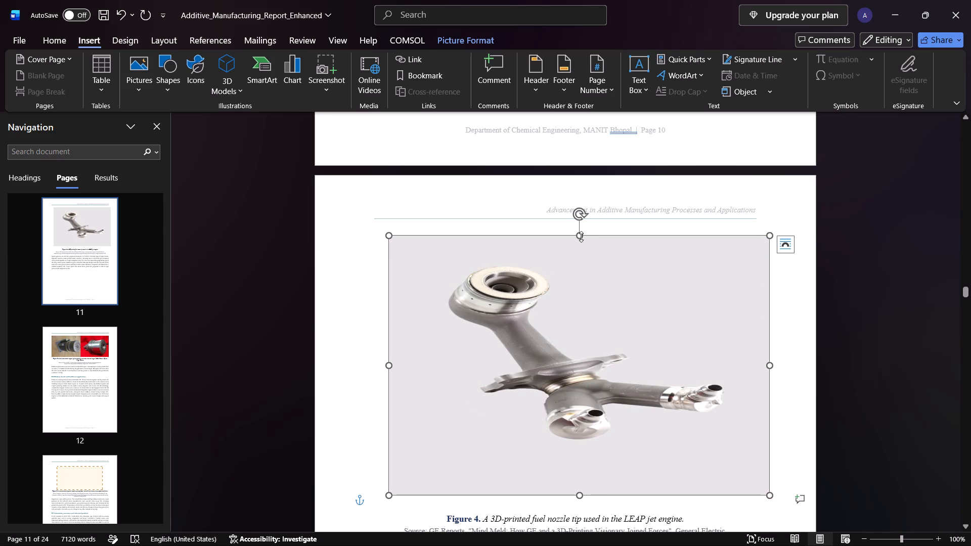
drag(581, 237, 581, 232)
drag(768, 364, 732, 373)
drag(587, 348, 600, 345)
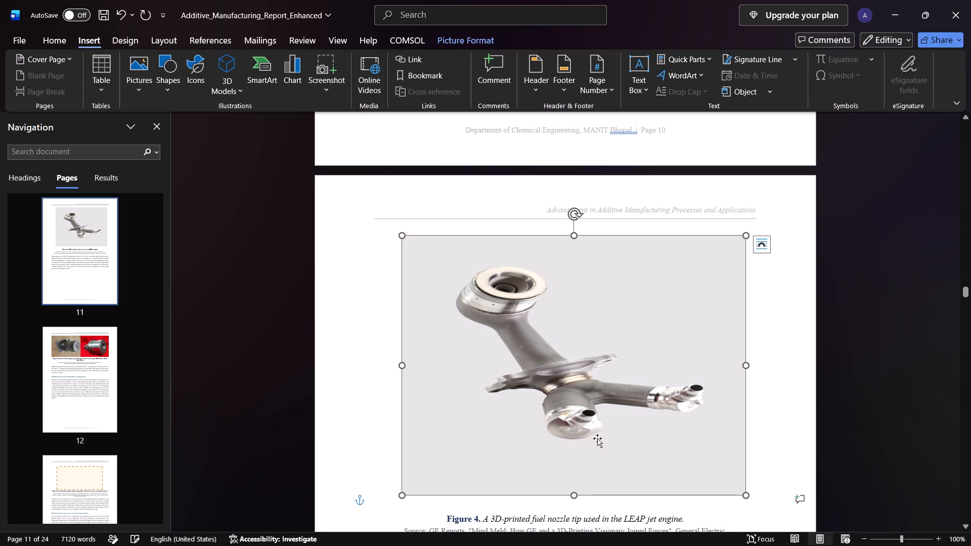
Delete the empty dashed placeholder box above the Figure 6 caption on page 13.
scroll(595, 434, down, 19)
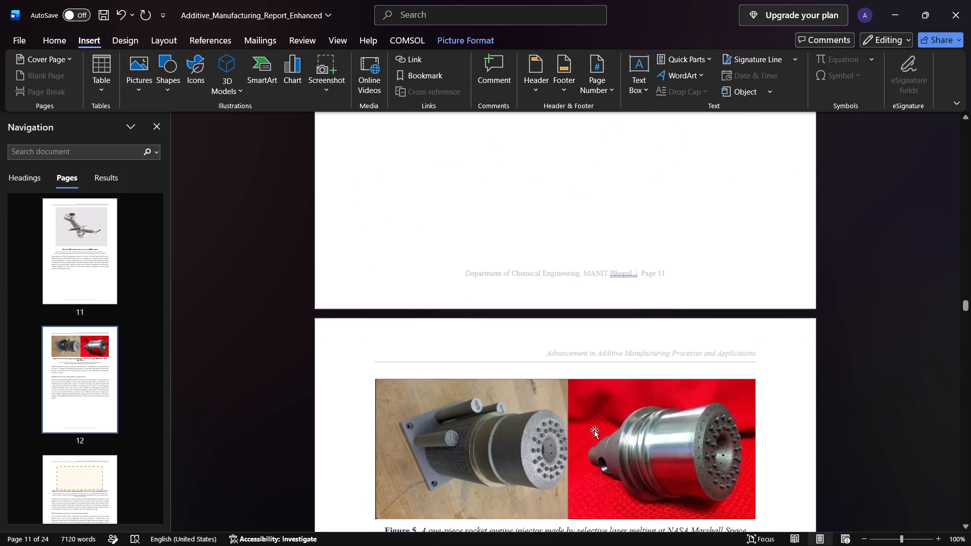
scroll(594, 430, down, 14)
scroll(594, 430, down, 7)
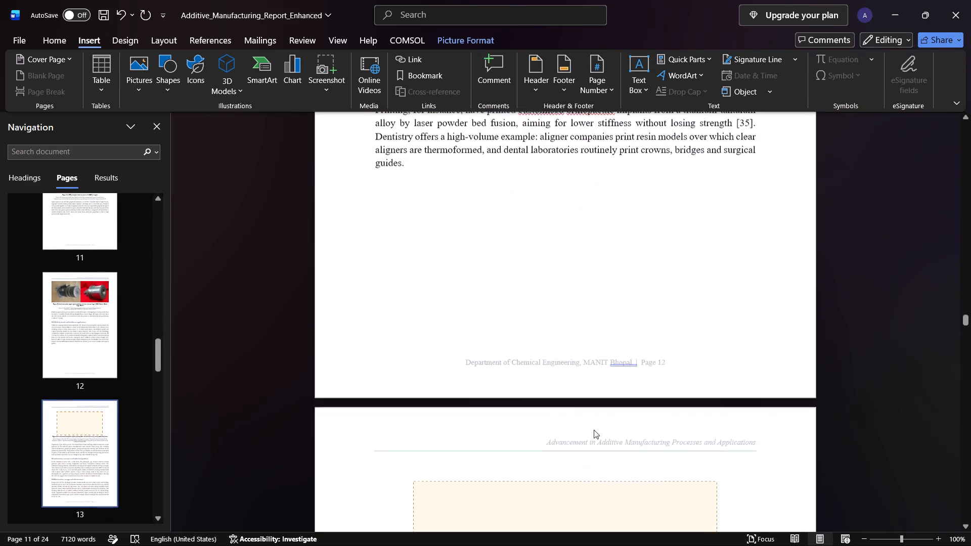
scroll(594, 430, down, 8)
click(489, 300)
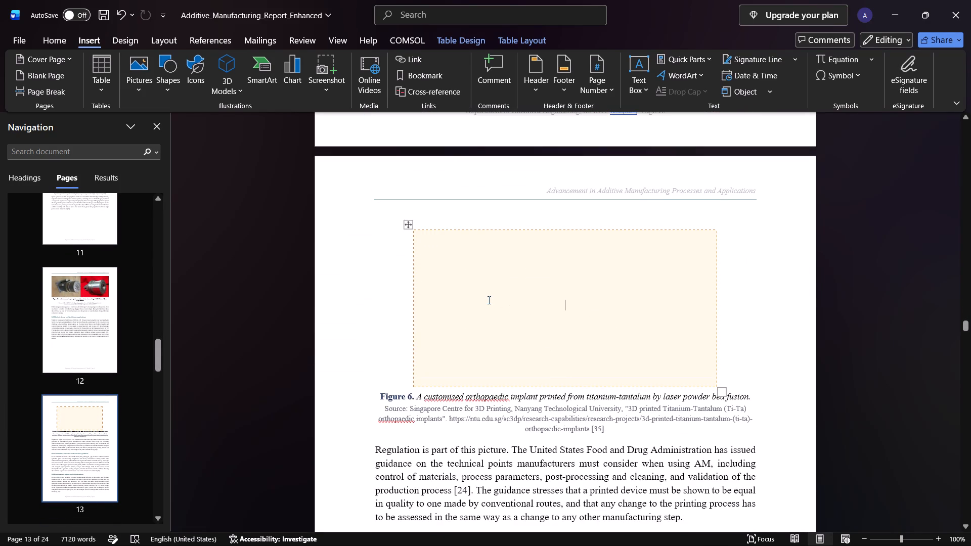
key(BackSpace)
key(BackSpace)
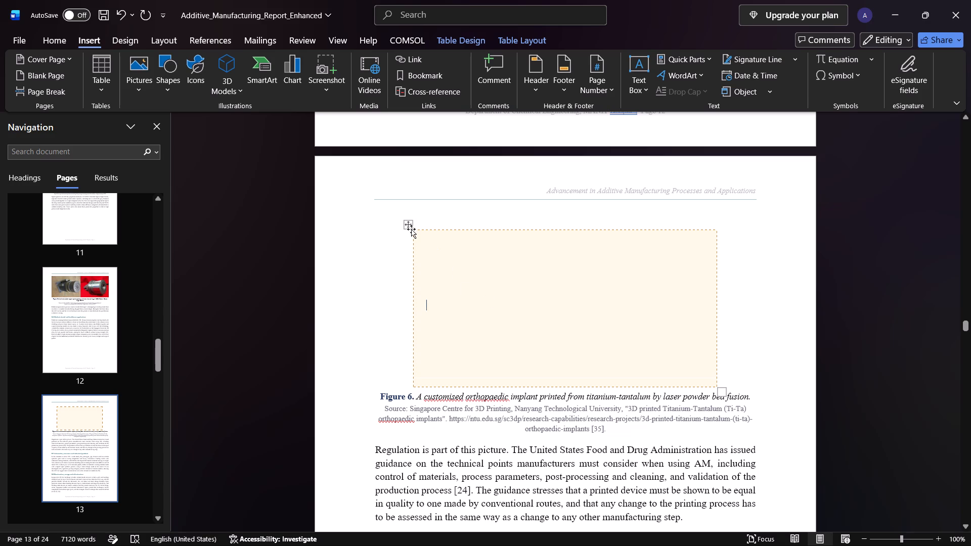
click(411, 229)
key(BackSpace)
Place the insertion point on the empty line between the section 2.6 paragraph and the Figure 6 caption.
scroll(411, 229, up, 6)
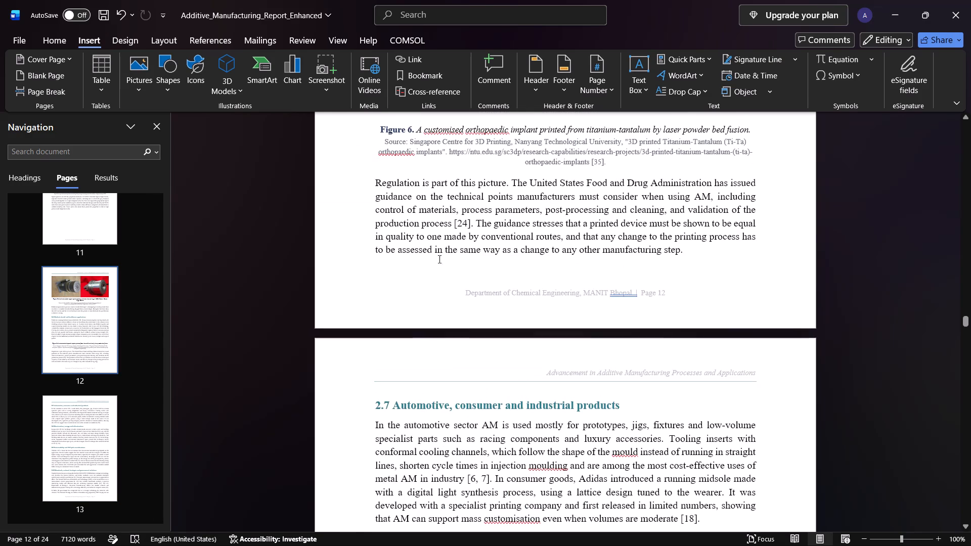
scroll(458, 287, up, 6)
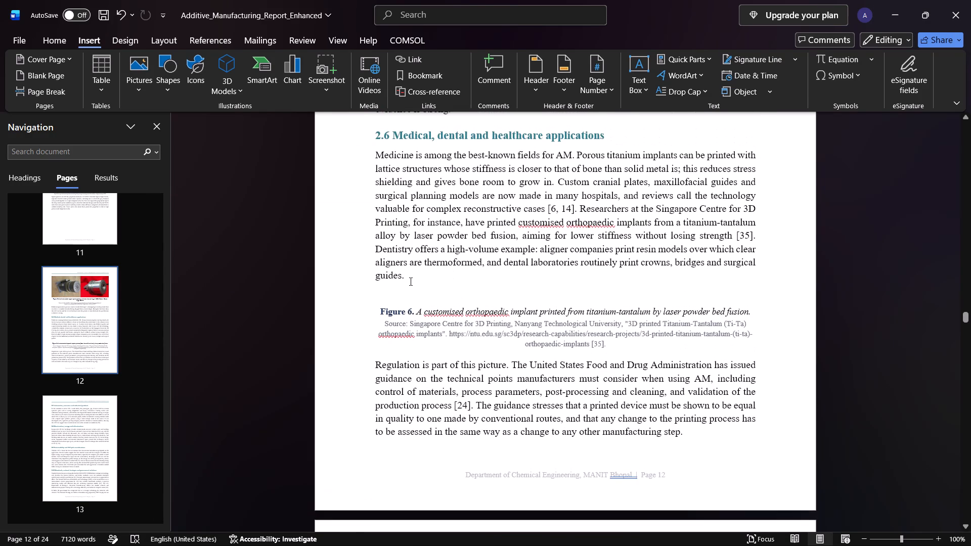
click(412, 281)
click(406, 300)
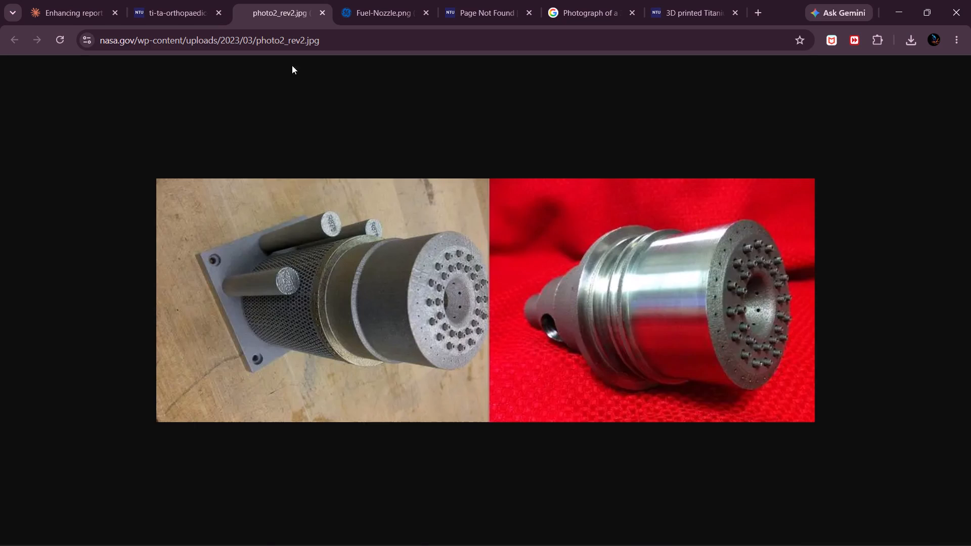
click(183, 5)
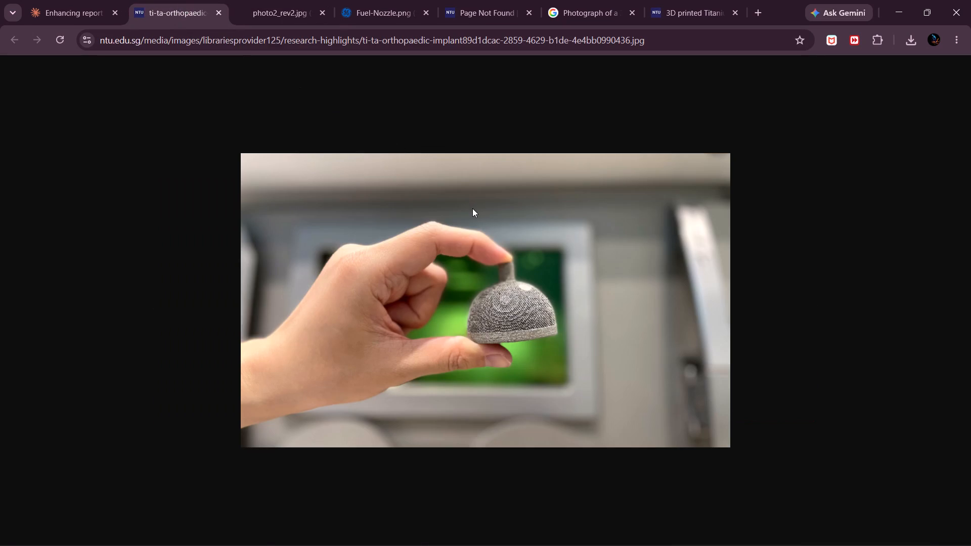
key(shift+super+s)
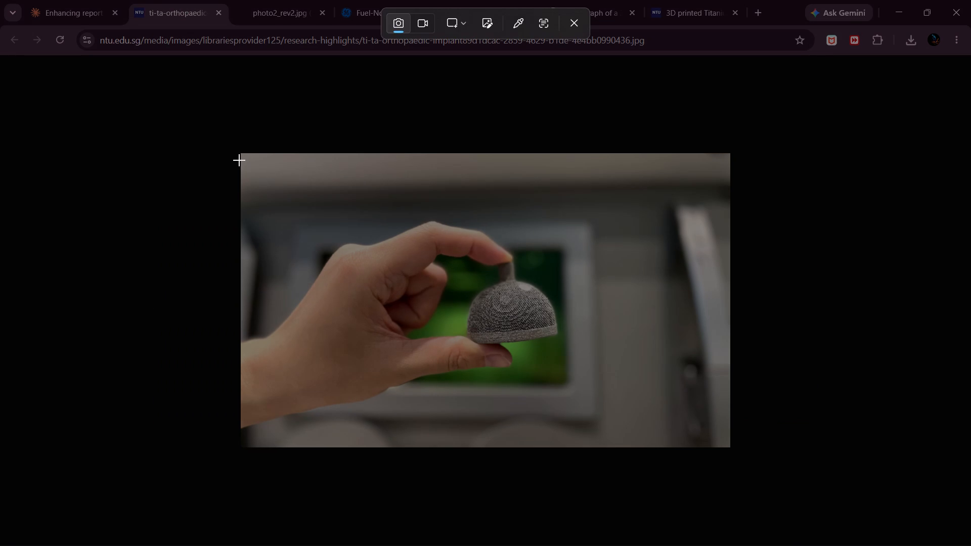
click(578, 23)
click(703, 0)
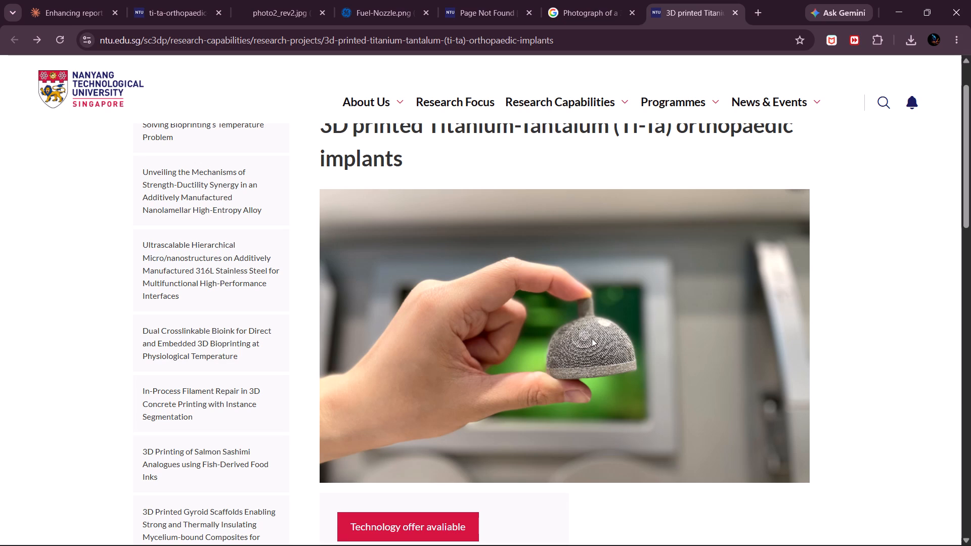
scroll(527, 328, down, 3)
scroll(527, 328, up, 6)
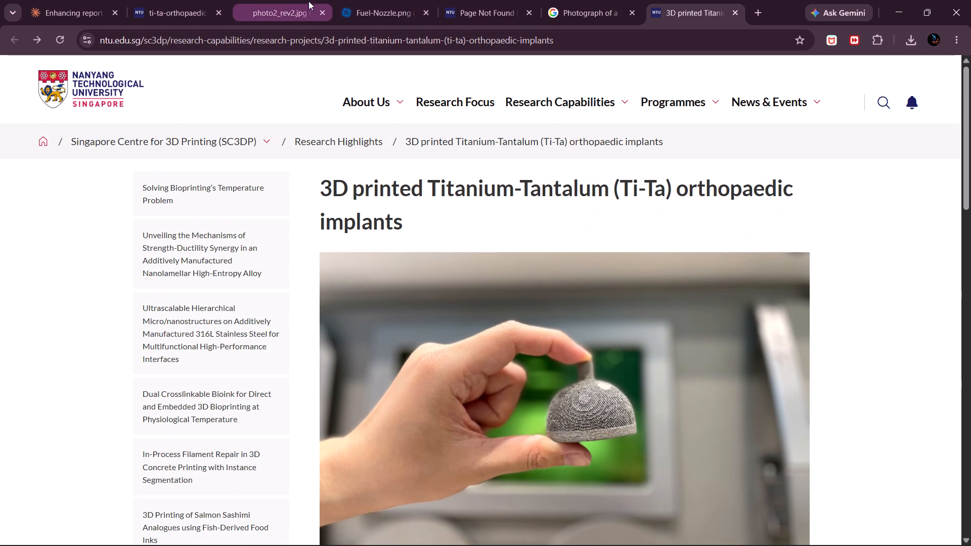
Switch to the browser's NTU orthopaedic implant image and capture the whole photo as a screenshot.
click(180, 3)
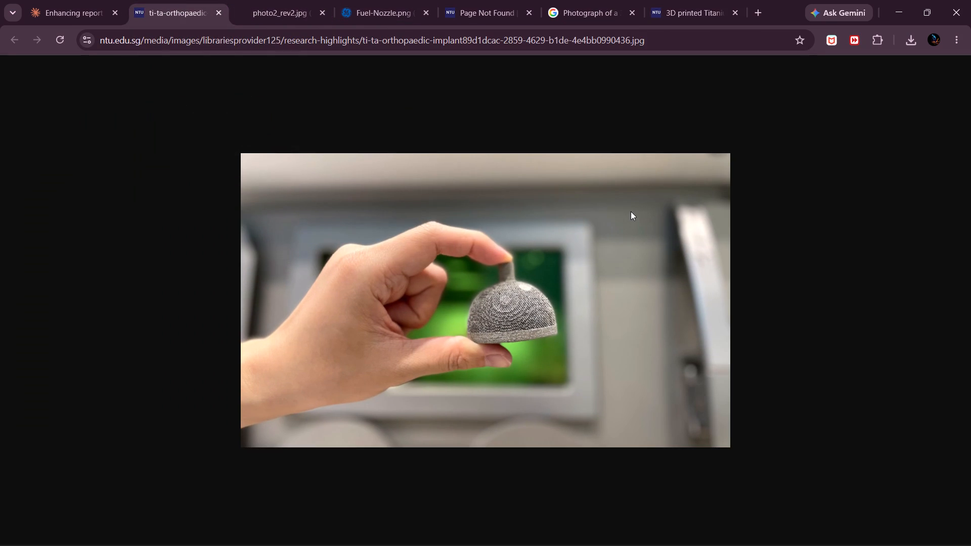
key(shift+super+s)
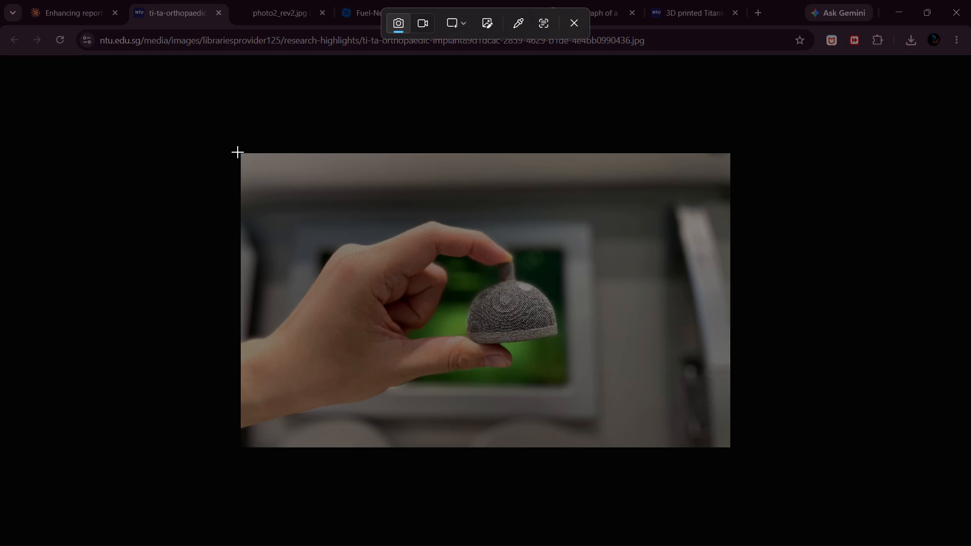
drag(242, 155, 720, 434)
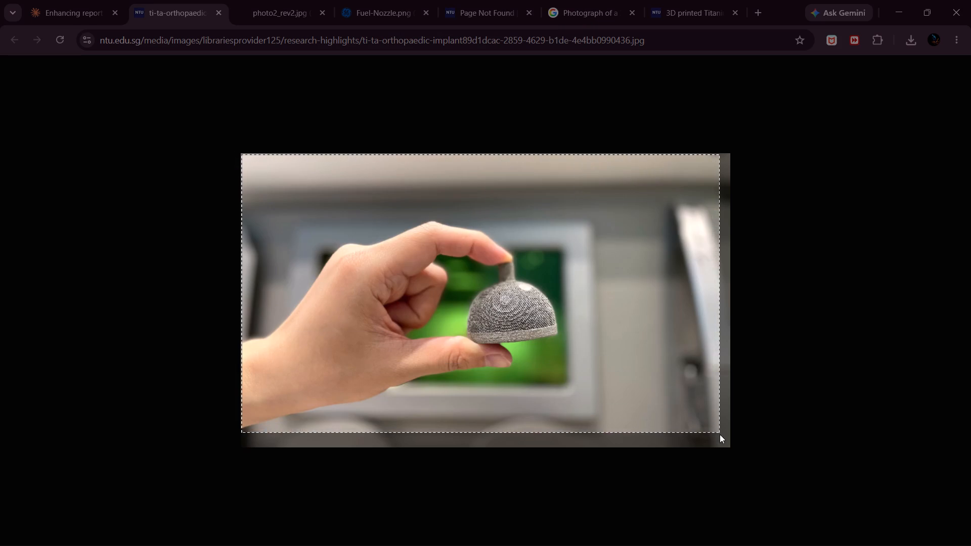
drag(720, 434, 729, 447)
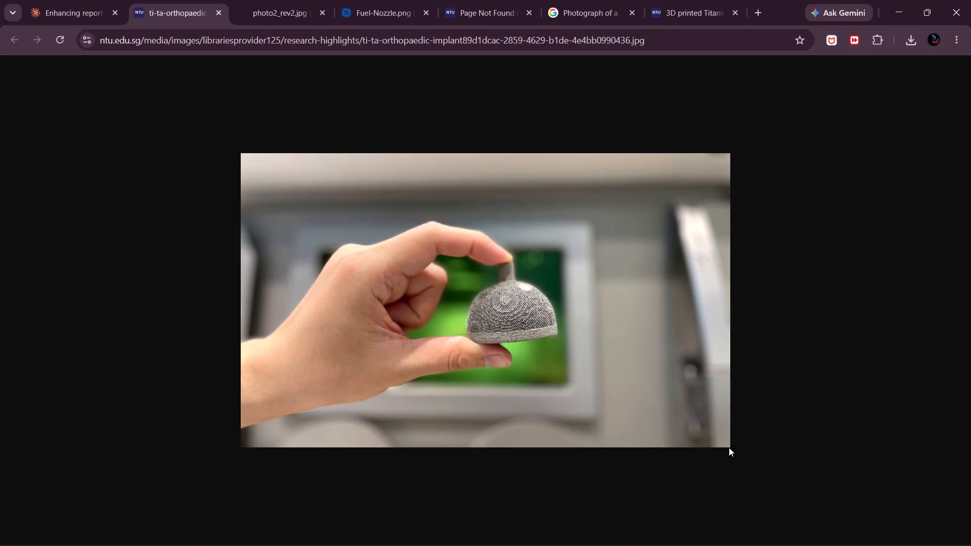
Return to the report in Word and paste the captured implant photo on the empty line above the Figure 6 caption.
click(640, 535)
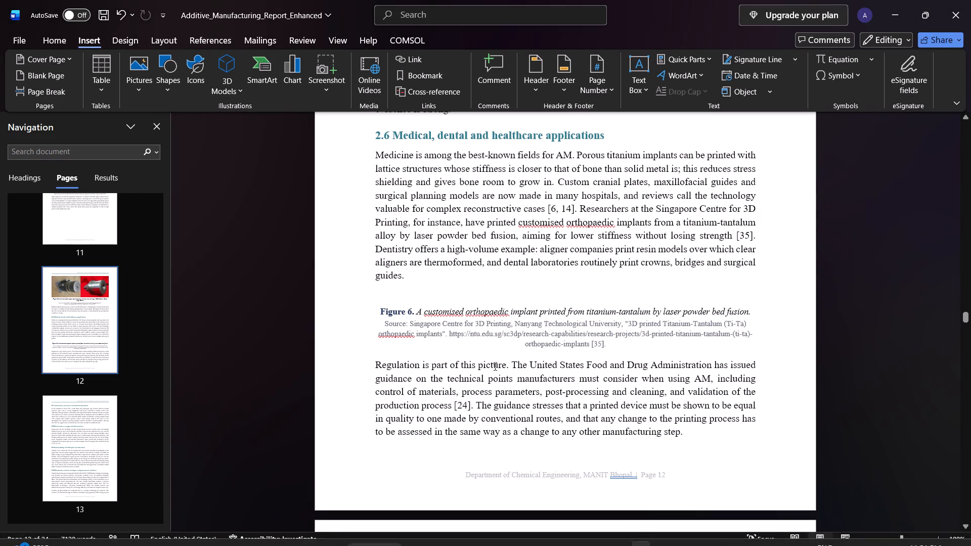
key(ctrl+v)
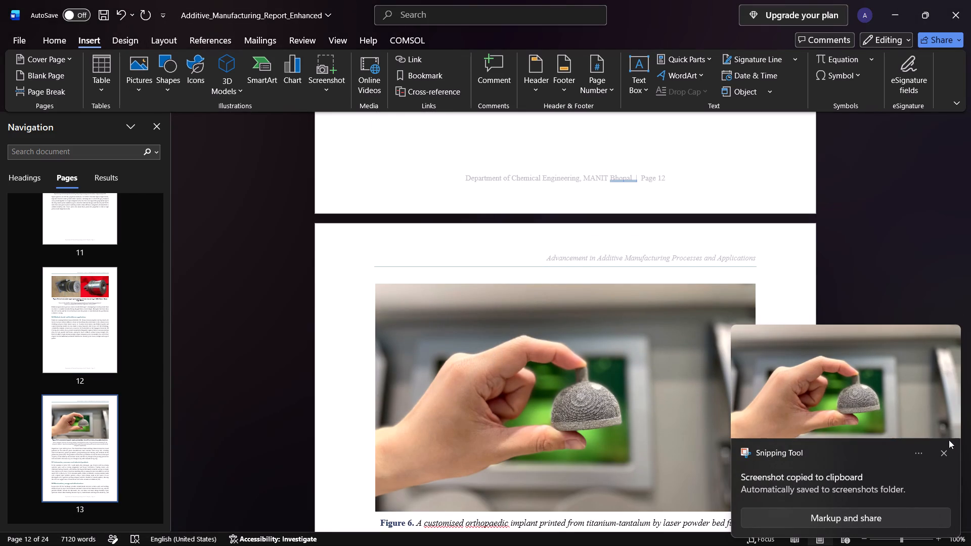
click(945, 453)
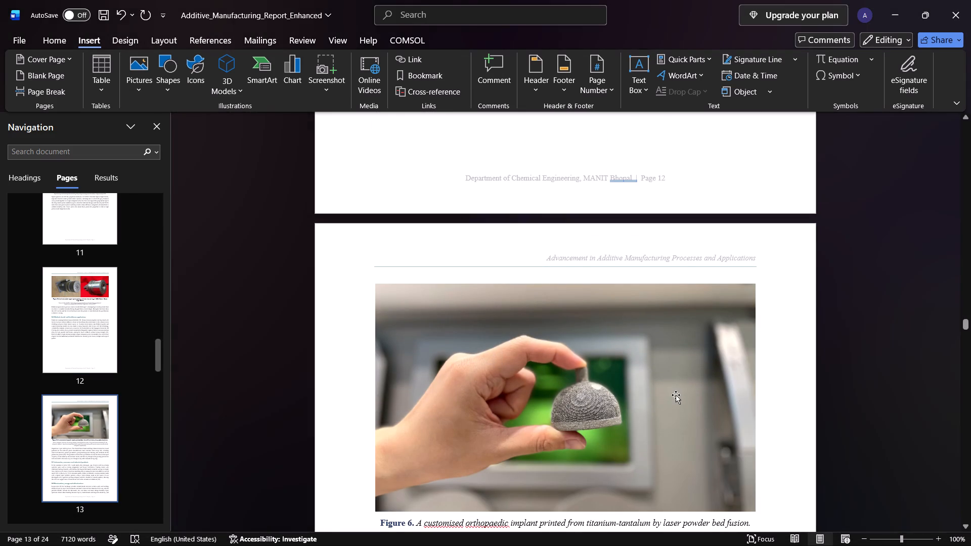
Look over the pages following Figure 6, save the enhanced report and close the document.
scroll(674, 395, down, 17)
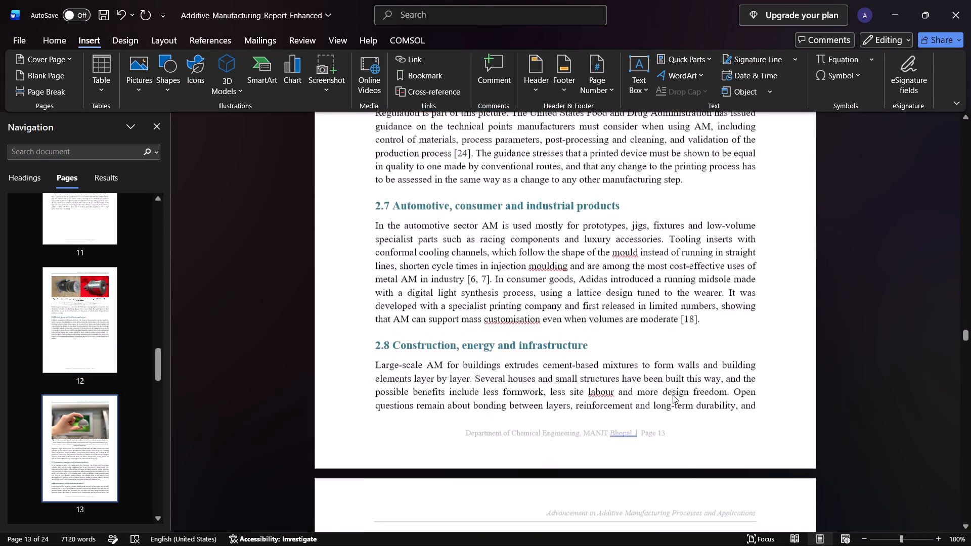
scroll(673, 395, down, 17)
scroll(673, 395, down, 20)
scroll(673, 395, down, 6)
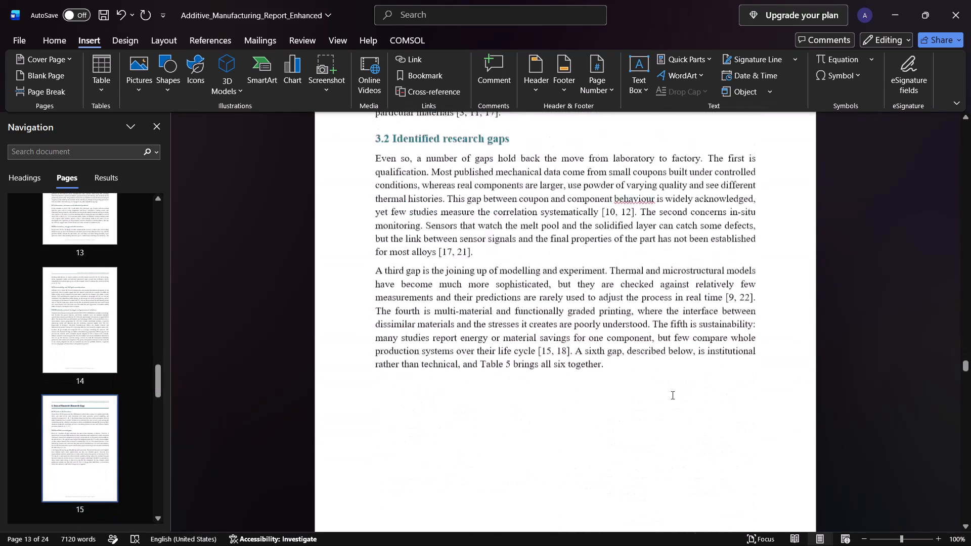
click(22, 42)
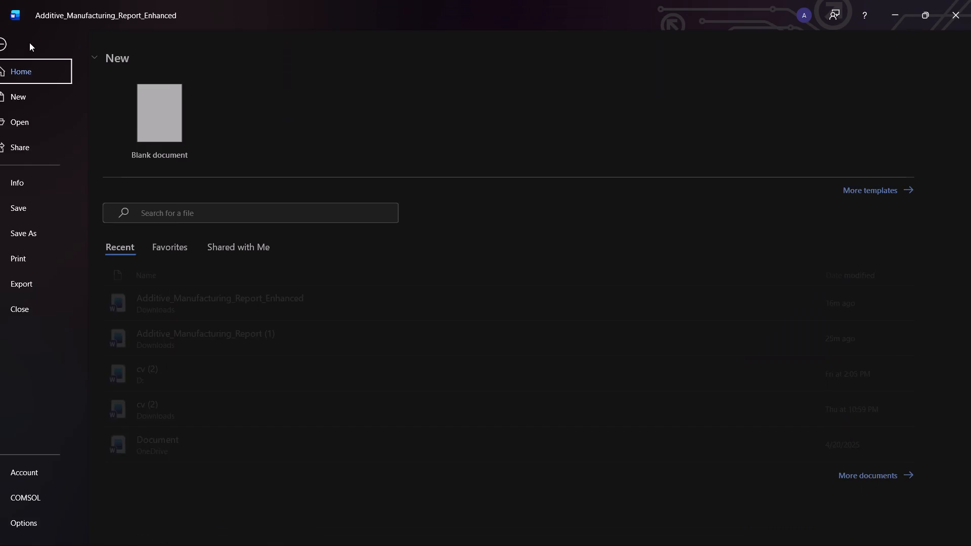
click(37, 204)
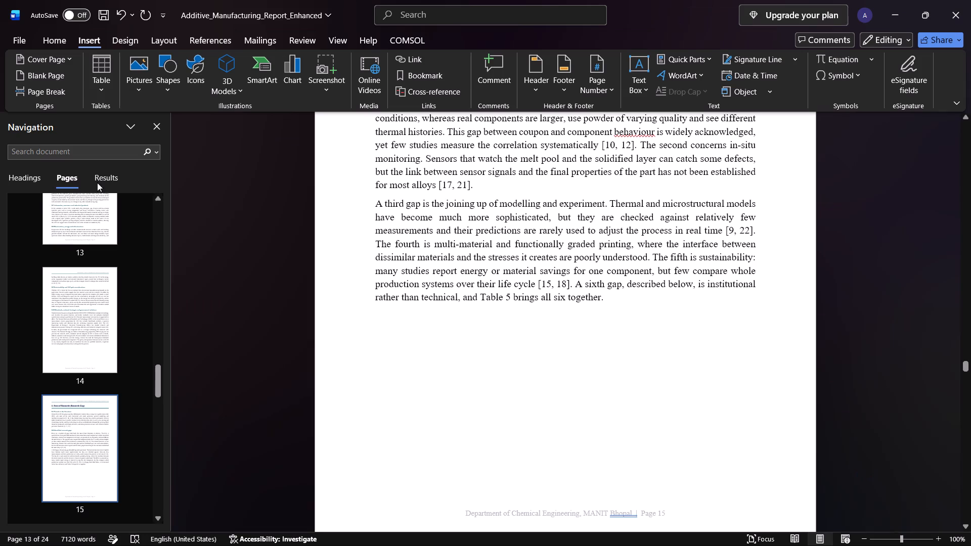
click(970, 0)
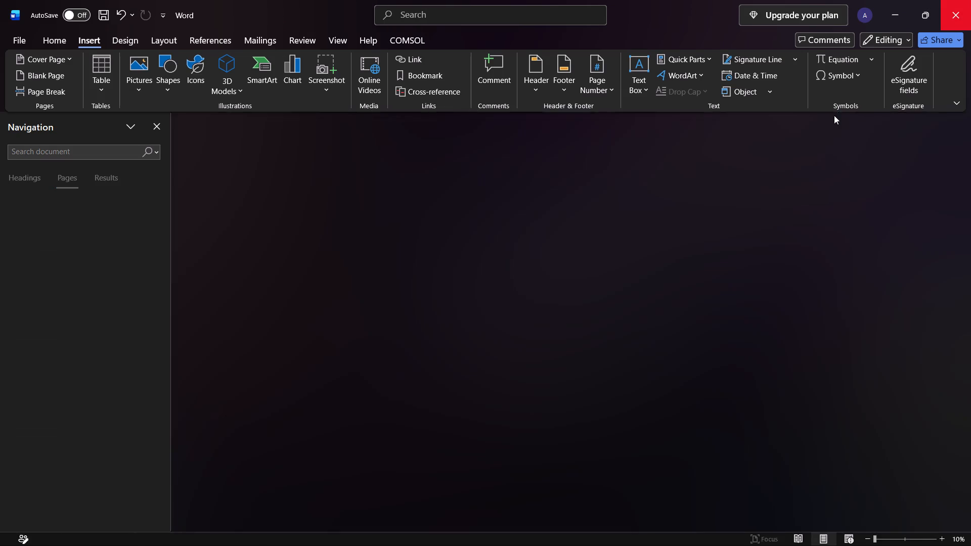
Reopen the Additive_Manufacturing_Report_Enhanced document from the Downloads folder in File Explorer.
click(895, 0)
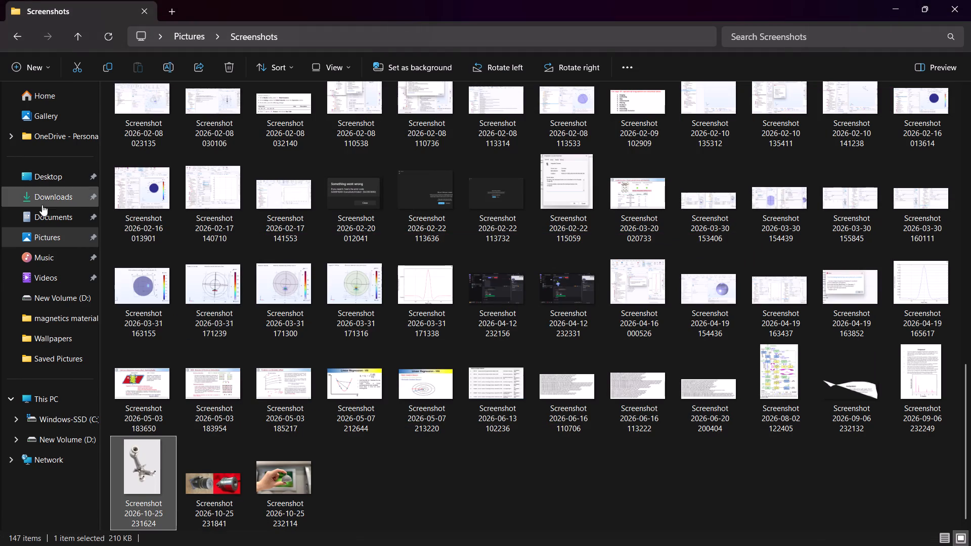
click(44, 196)
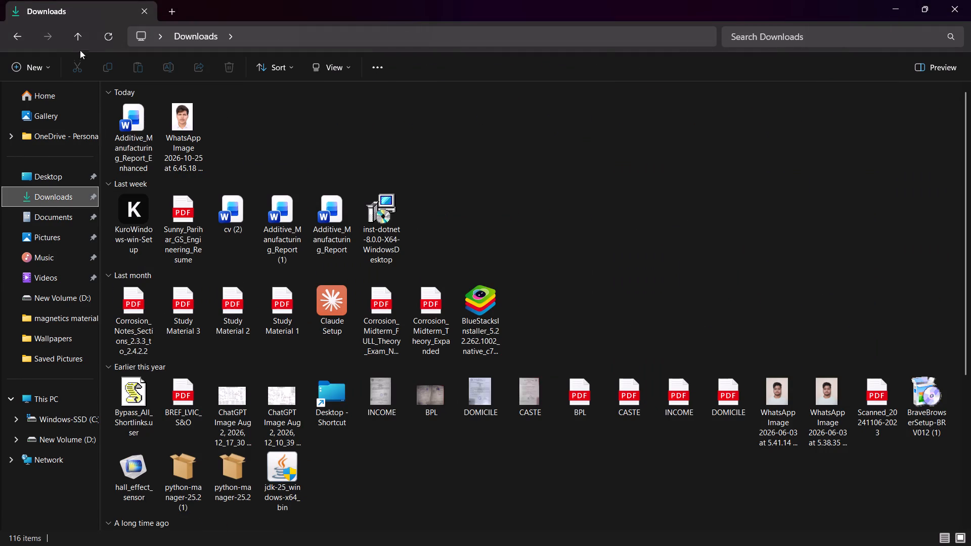
click(101, 36)
double_click(136, 138)
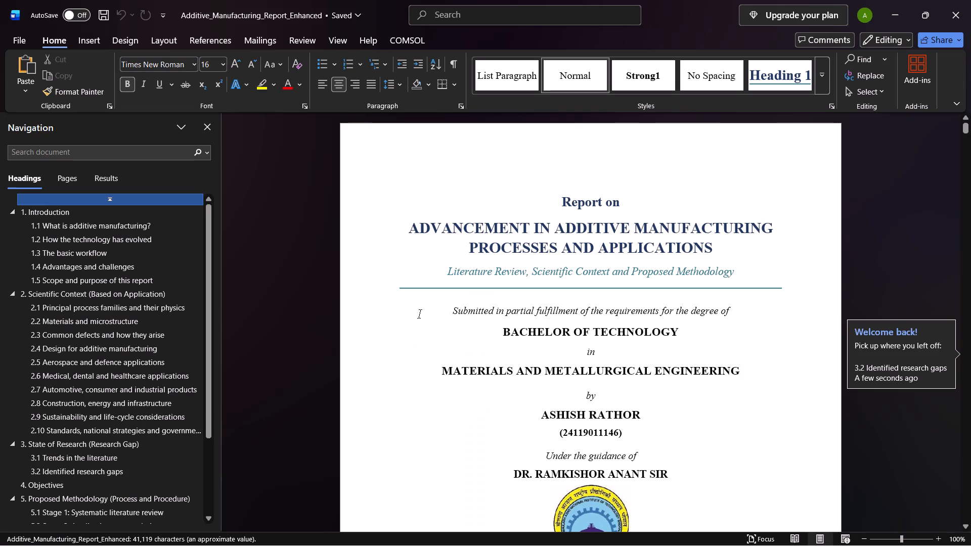
Hide the Navigation pane and review the title page, contents, abstract and list of abbreviations at 180% zoom.
click(206, 127)
scroll(501, 348, down, 6)
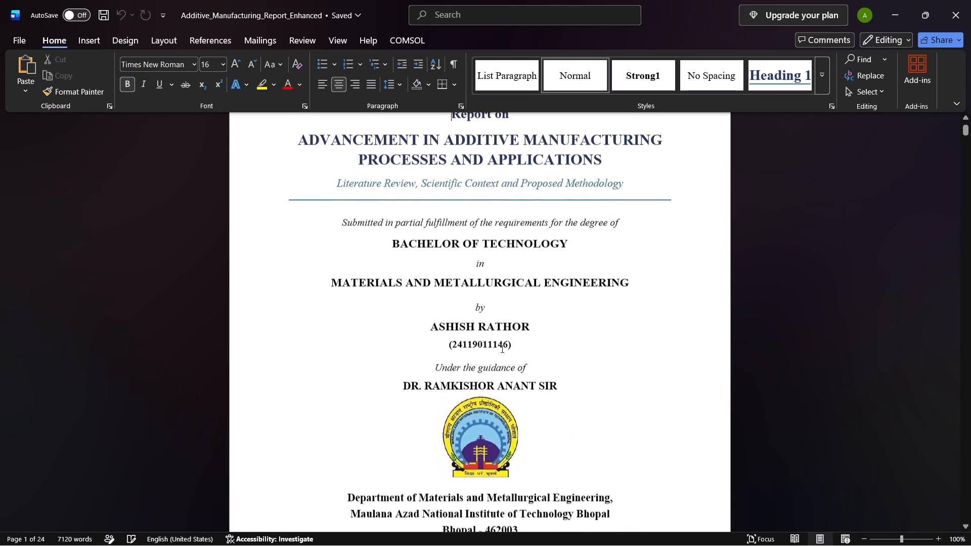
scroll(501, 348, down, 18)
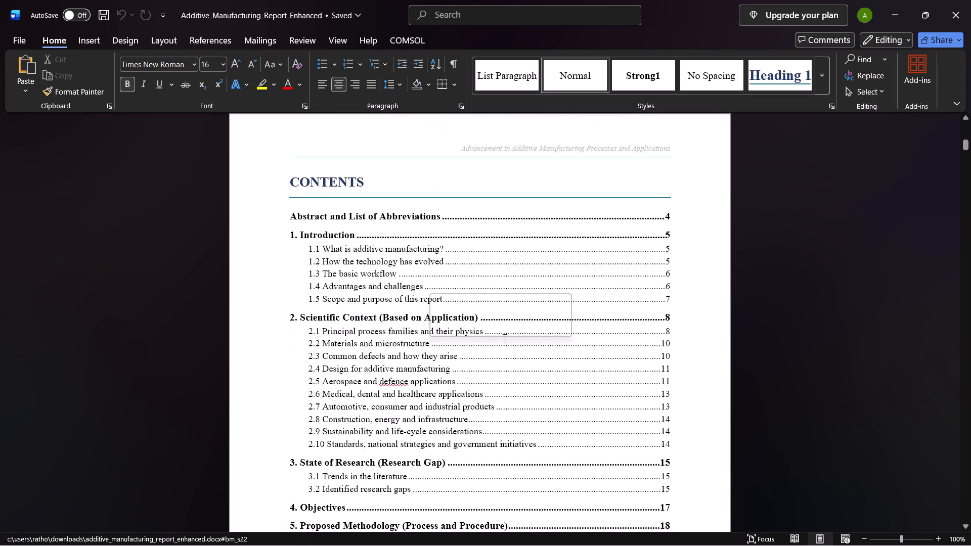
ctrl+scroll(504, 338, up, 8)
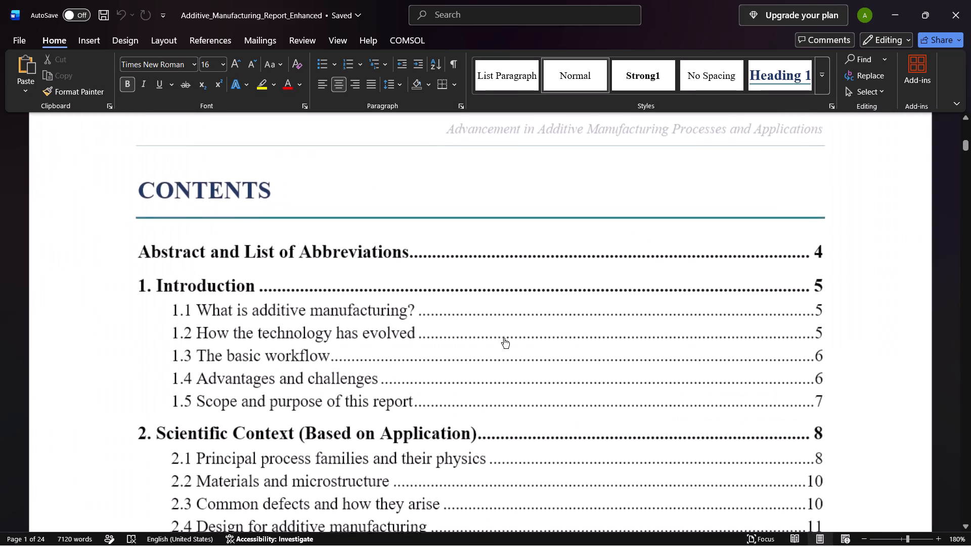
scroll(504, 338, down, 15)
scroll(503, 338, down, 7)
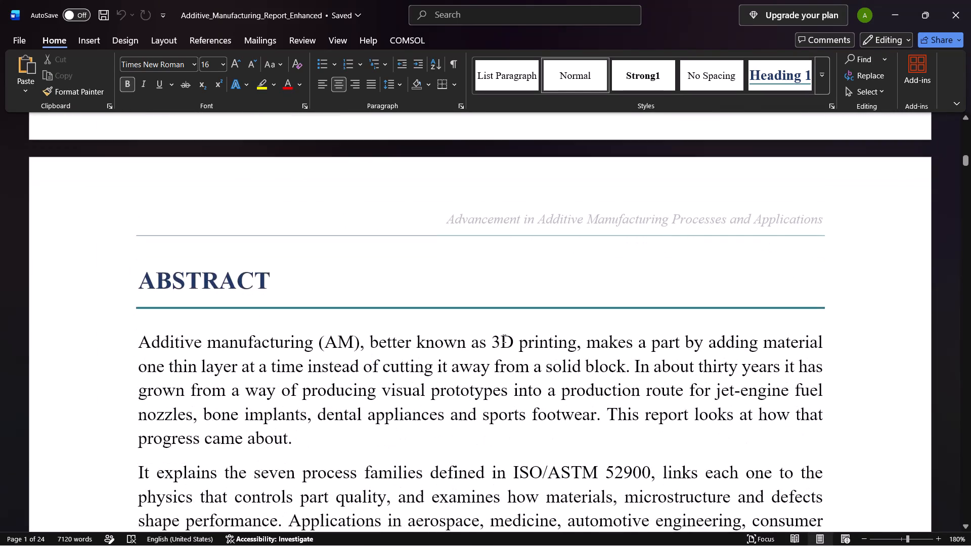
scroll(503, 338, down, 14)
scroll(503, 339, up, 2)
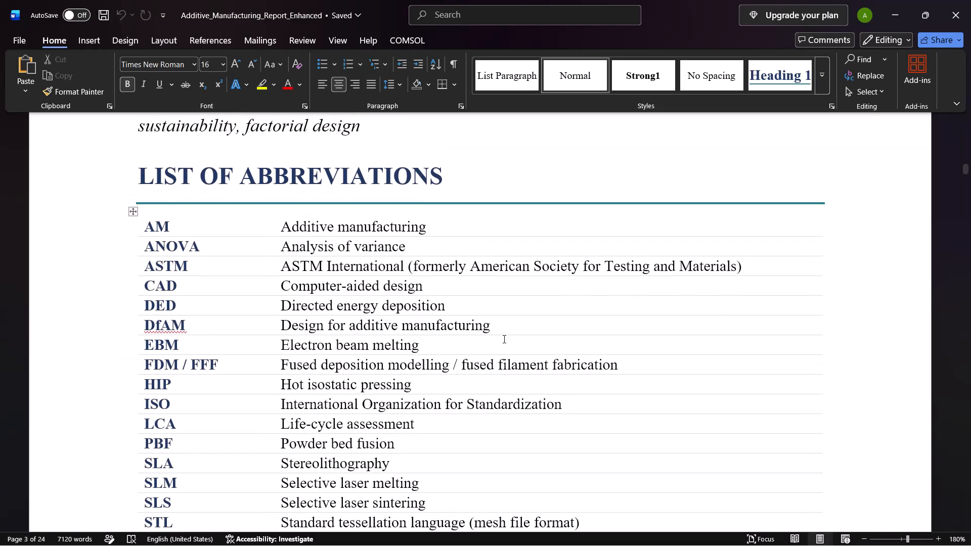
scroll(484, 354, down, 4)
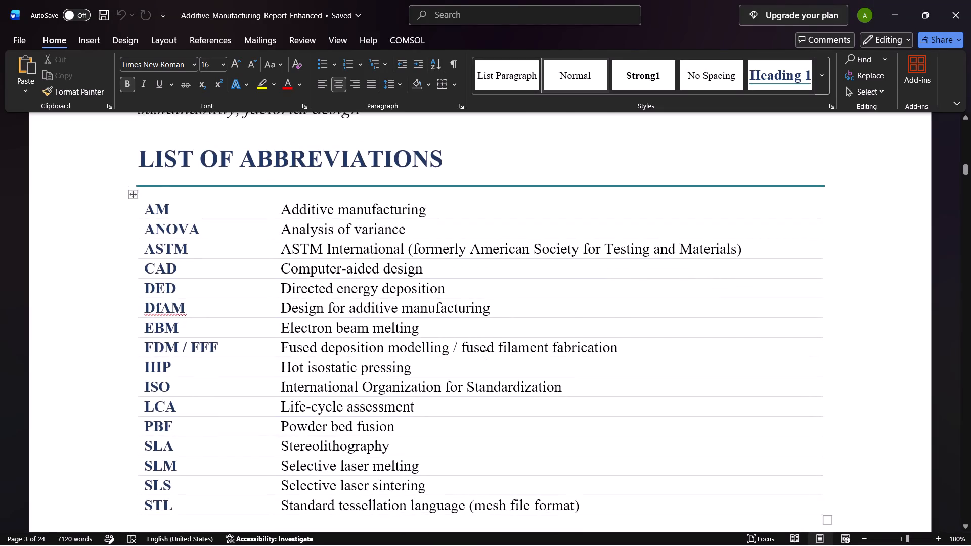
scroll(484, 354, down, 3)
scroll(484, 354, up, 7)
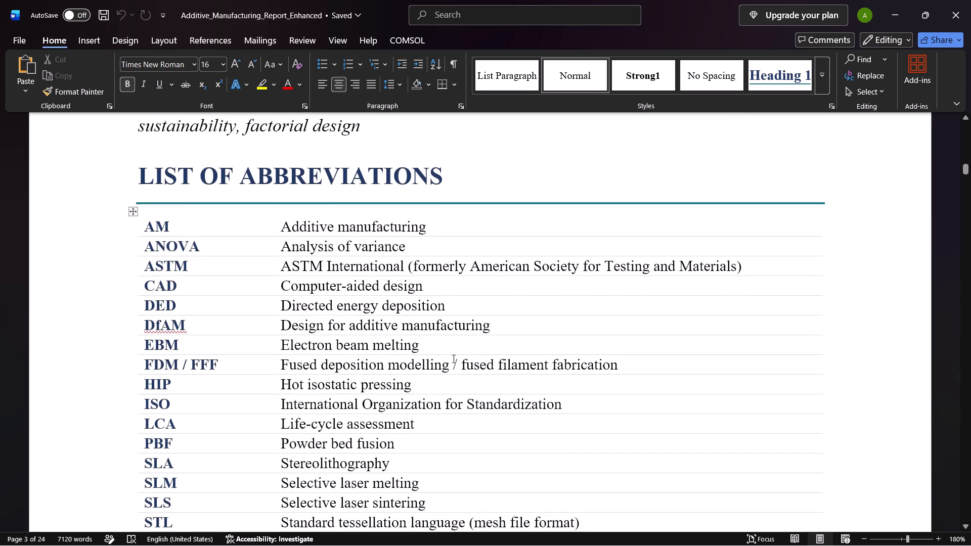
scroll(450, 358, up, 20)
scroll(450, 358, up, 8)
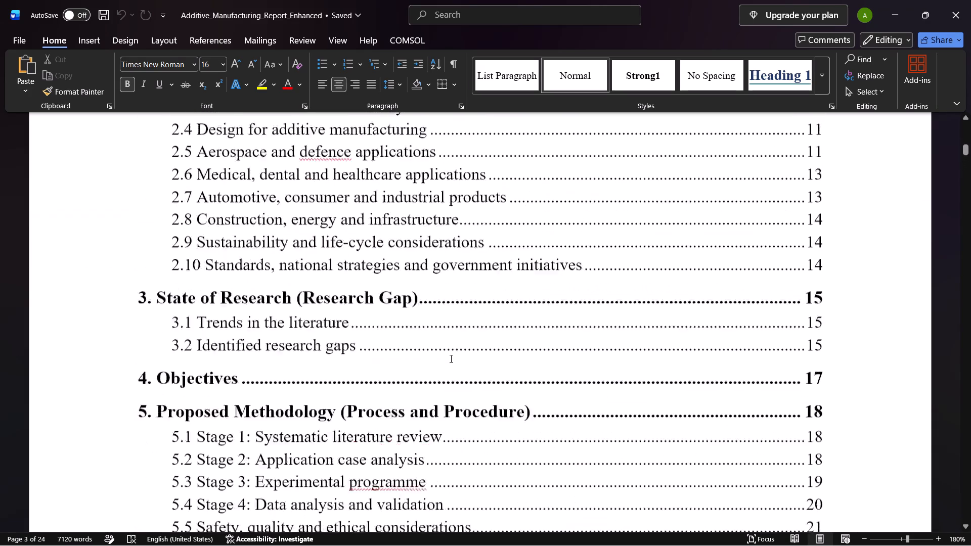
Review the Introduction and the process families section, checking the text, tables and Figures 2 and 3.
scroll(450, 358, down, 20)
scroll(450, 358, down, 20)
scroll(450, 358, down, 6)
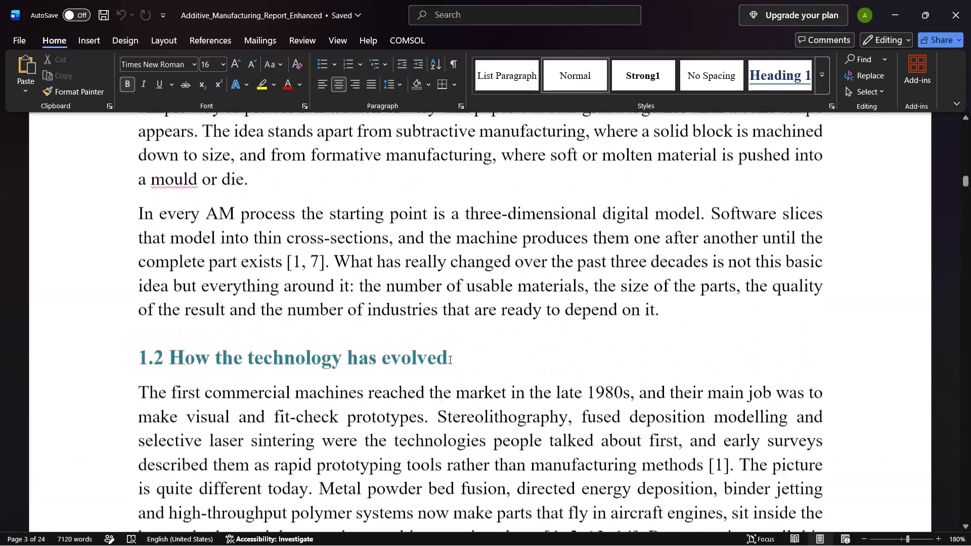
scroll(449, 359, up, 6)
scroll(449, 359, down, 8)
scroll(449, 359, up, 7)
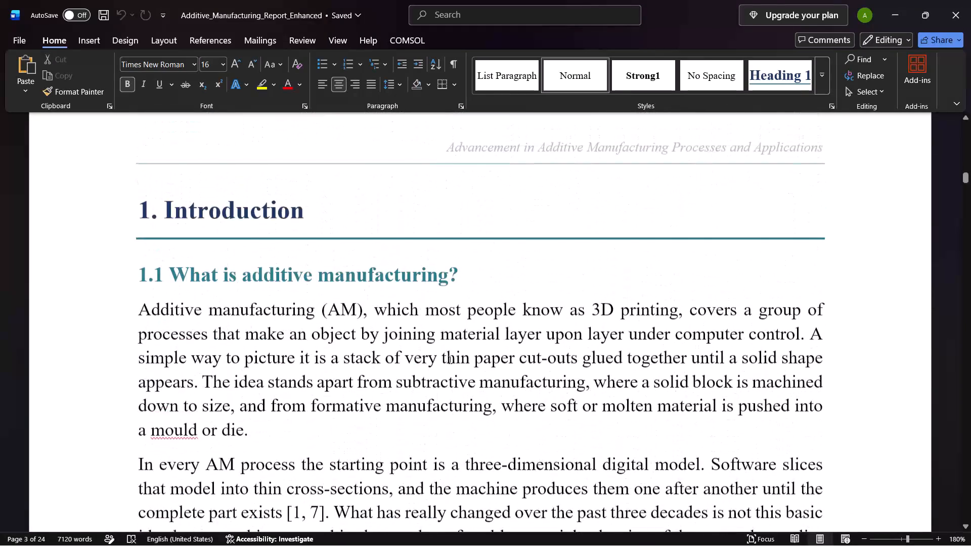
scroll(449, 359, down, 16)
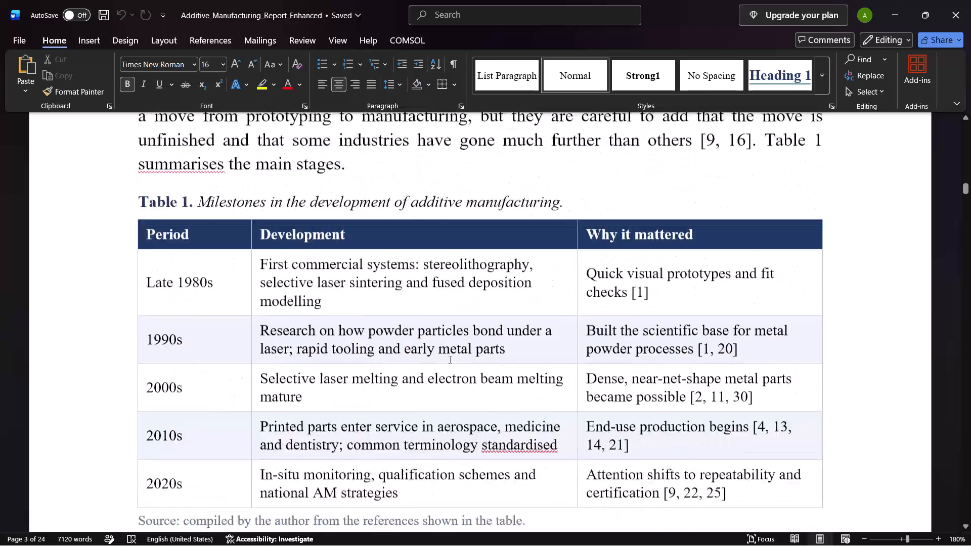
scroll(449, 359, down, 17)
scroll(449, 359, down, 8)
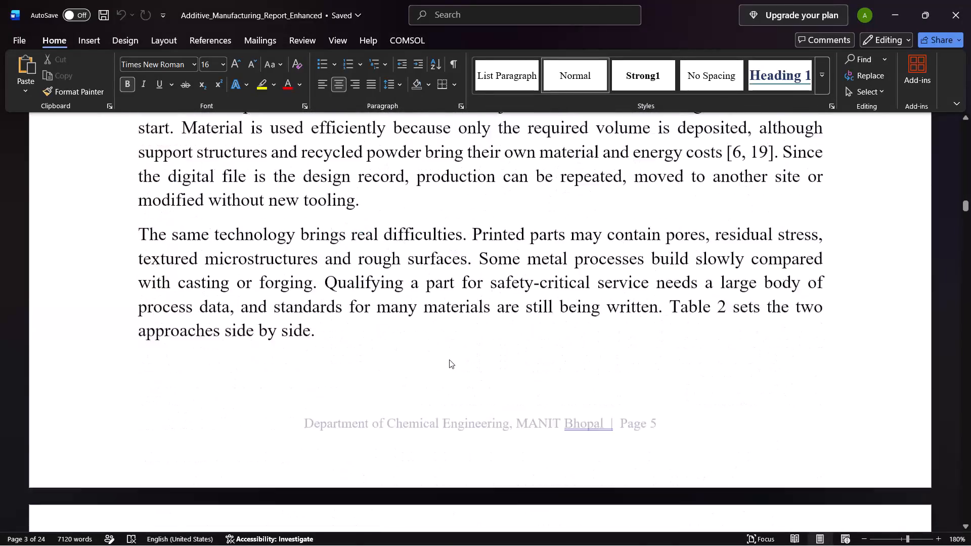
scroll(449, 359, down, 17)
scroll(449, 359, down, 20)
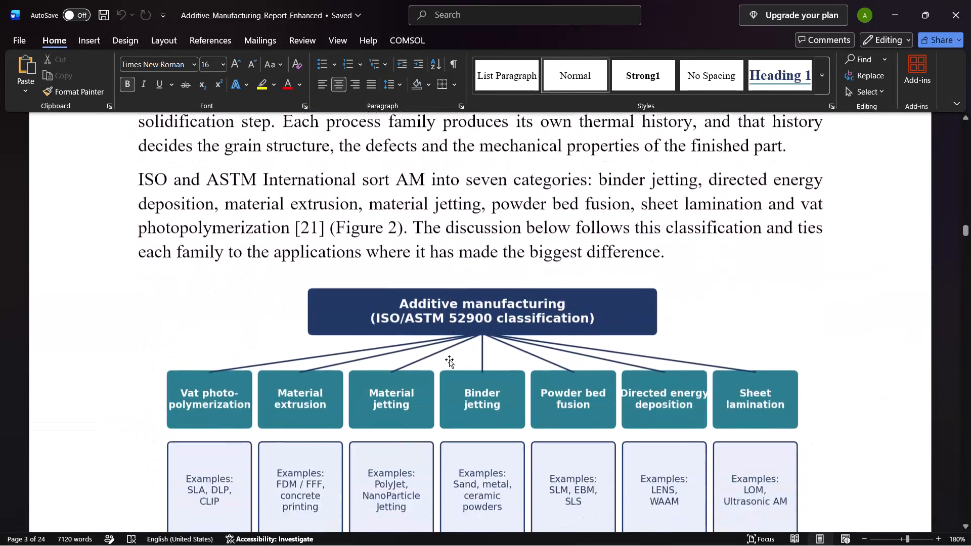
scroll(449, 359, down, 19)
scroll(449, 359, down, 7)
scroll(449, 359, up, 8)
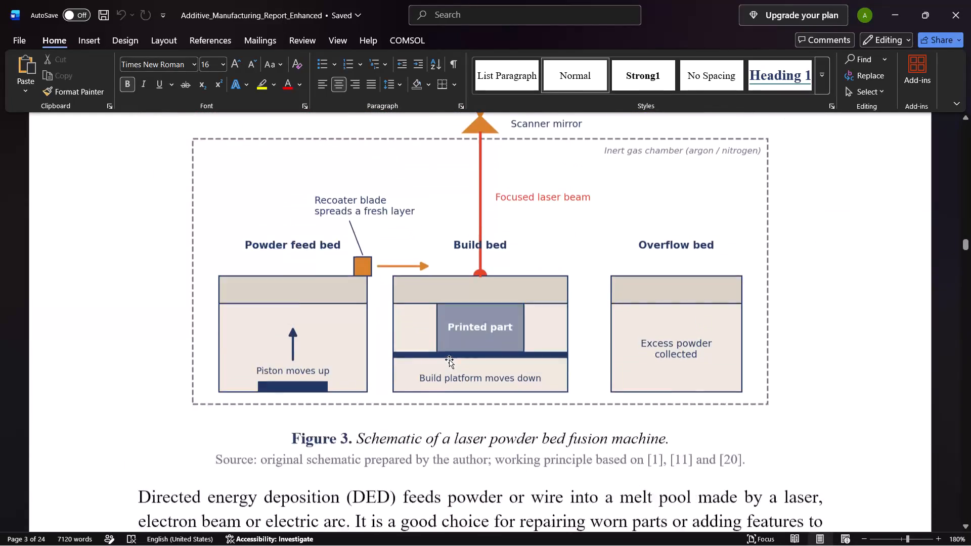
scroll(449, 359, down, 12)
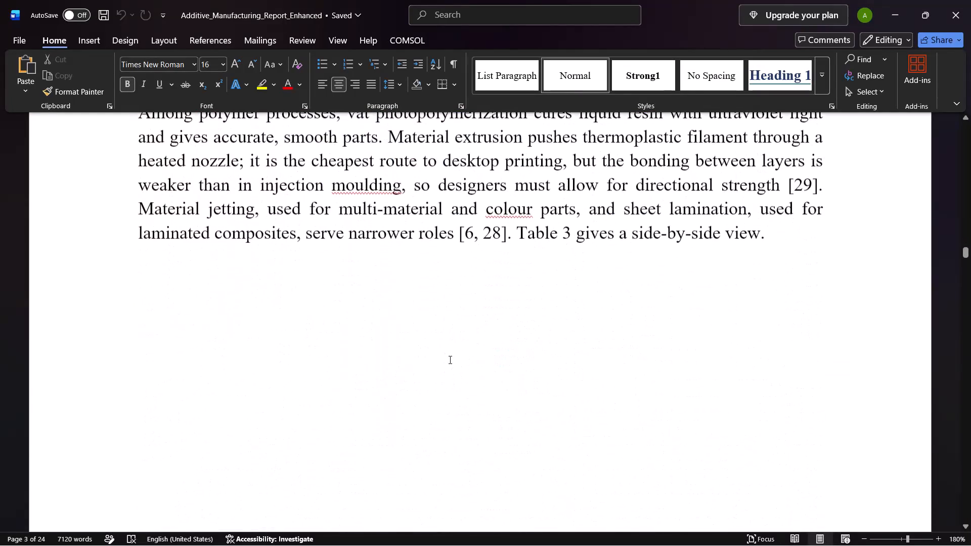
scroll(449, 359, down, 1)
Review the rest of Section 2, from the laser diagram to the sustainability section, checking the images in Figures 4, 5 and 6.
scroll(449, 359, up, 15)
click(483, 330)
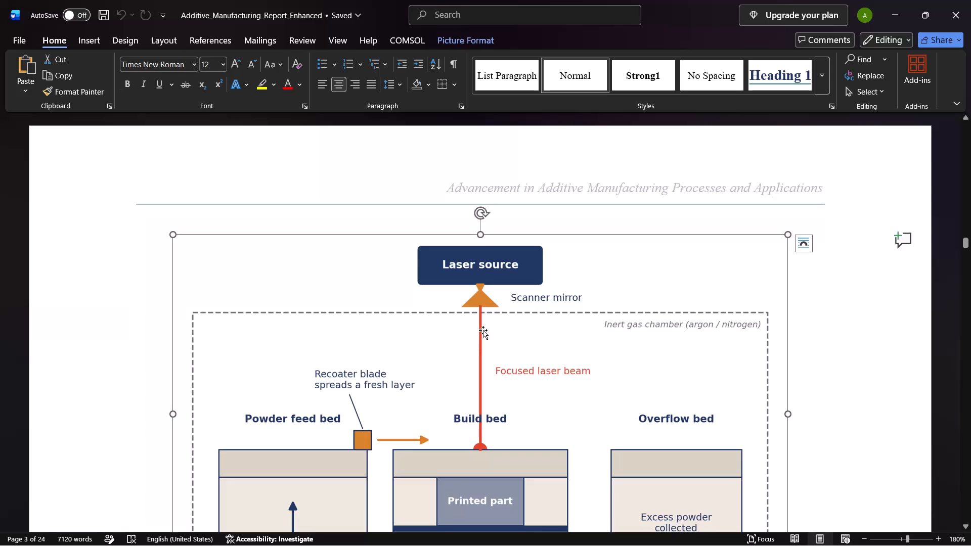
click(864, 281)
scroll(861, 282, down, 13)
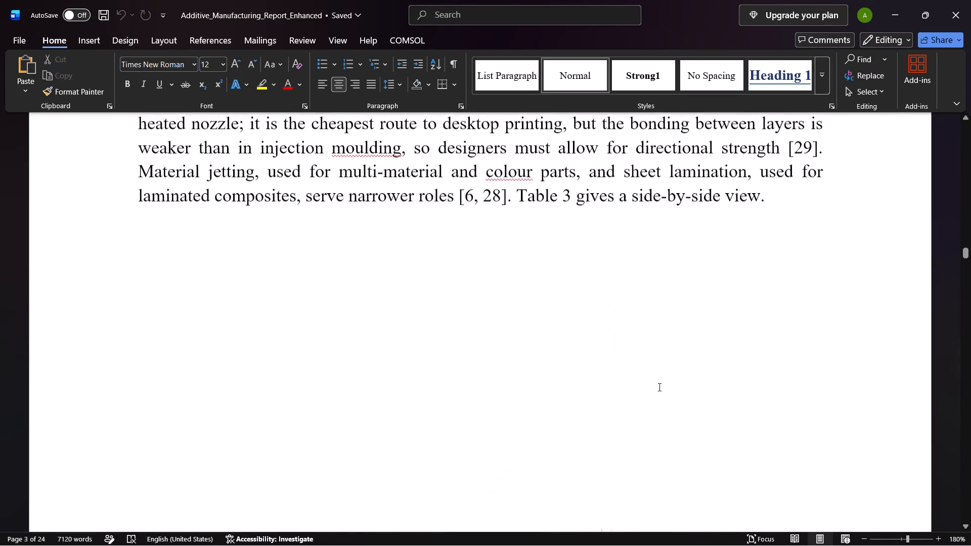
scroll(656, 389, down, 20)
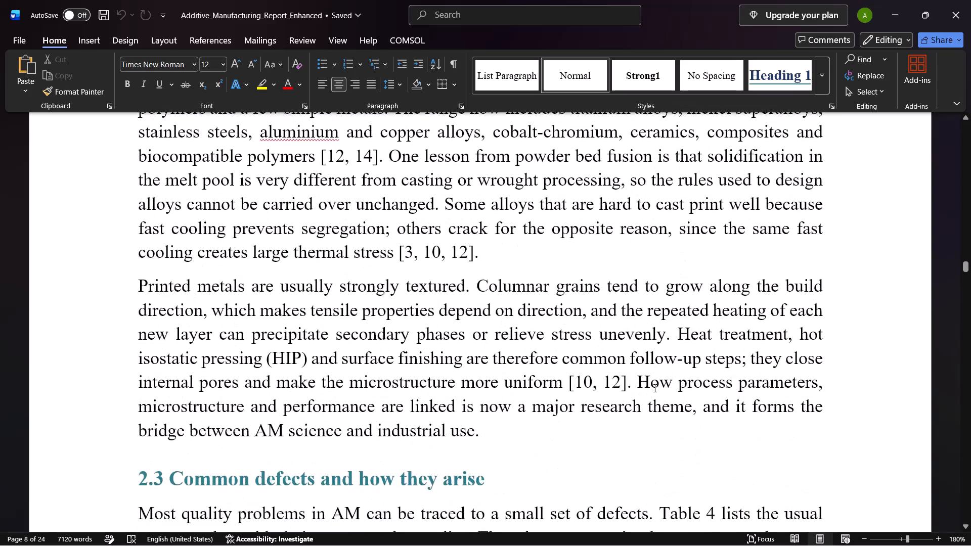
scroll(654, 388, down, 17)
scroll(654, 387, down, 17)
scroll(654, 387, down, 9)
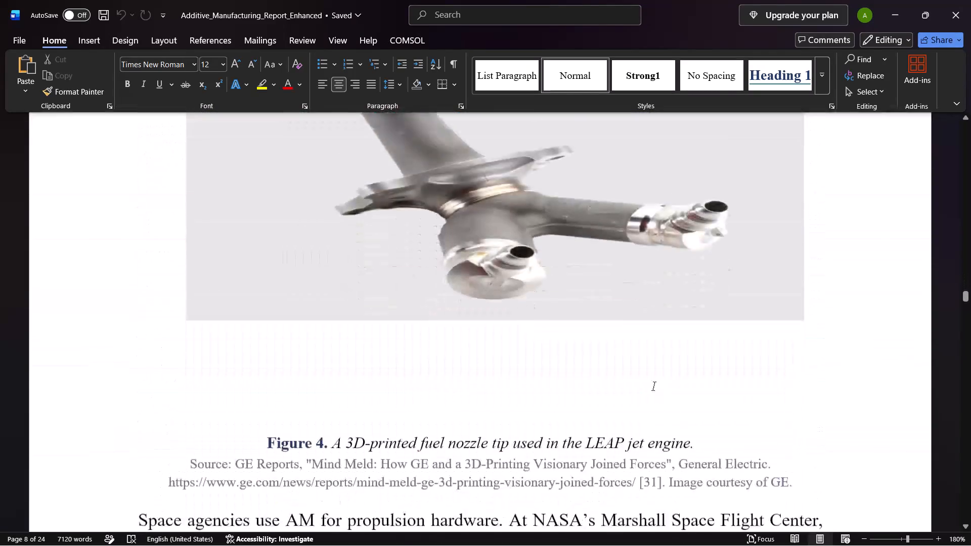
scroll(653, 386, down, 13)
scroll(653, 387, down, 8)
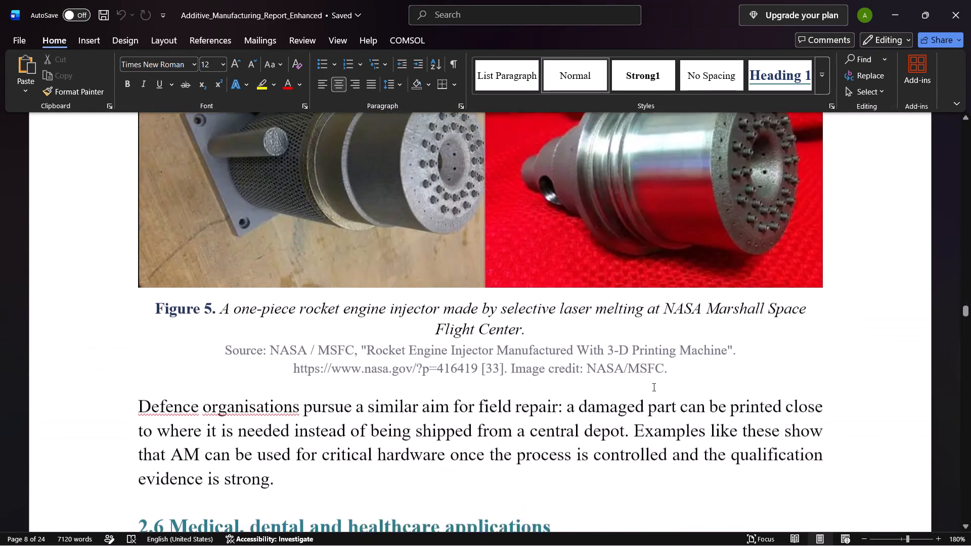
scroll(653, 387, down, 15)
scroll(653, 387, down, 7)
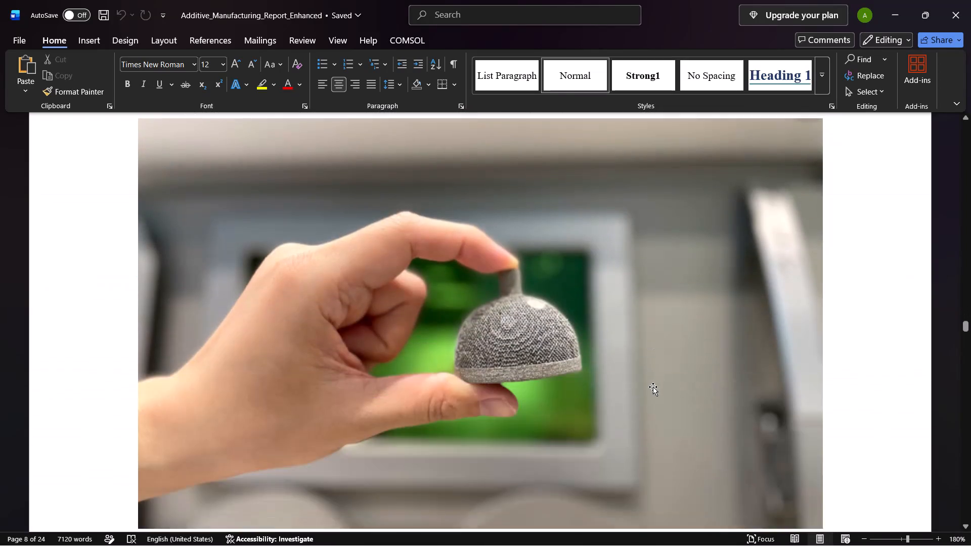
scroll(653, 387, down, 15)
scroll(653, 387, down, 6)
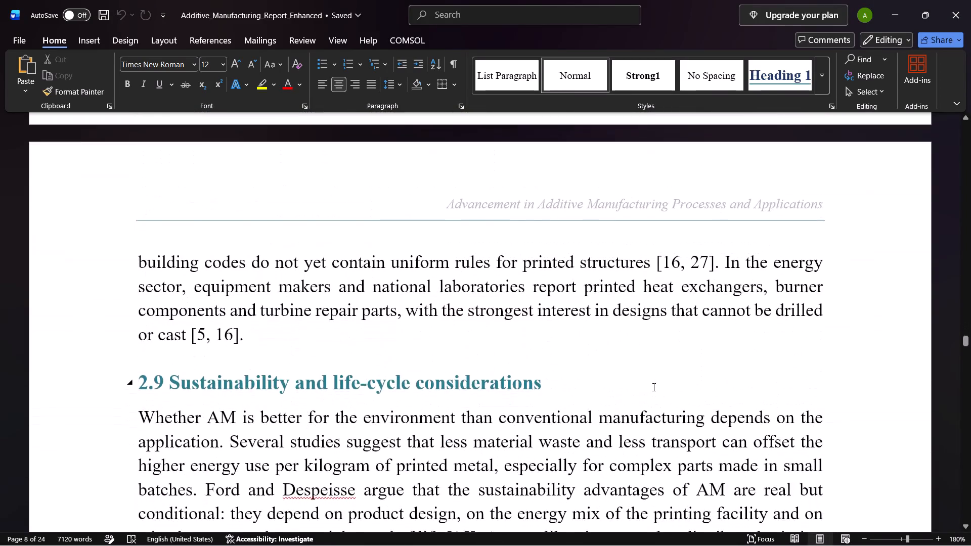
Review the literature trends, research gaps and objectives, including Table 5, and the start of the methodology section.
scroll(653, 387, down, 14)
scroll(653, 387, down, 14)
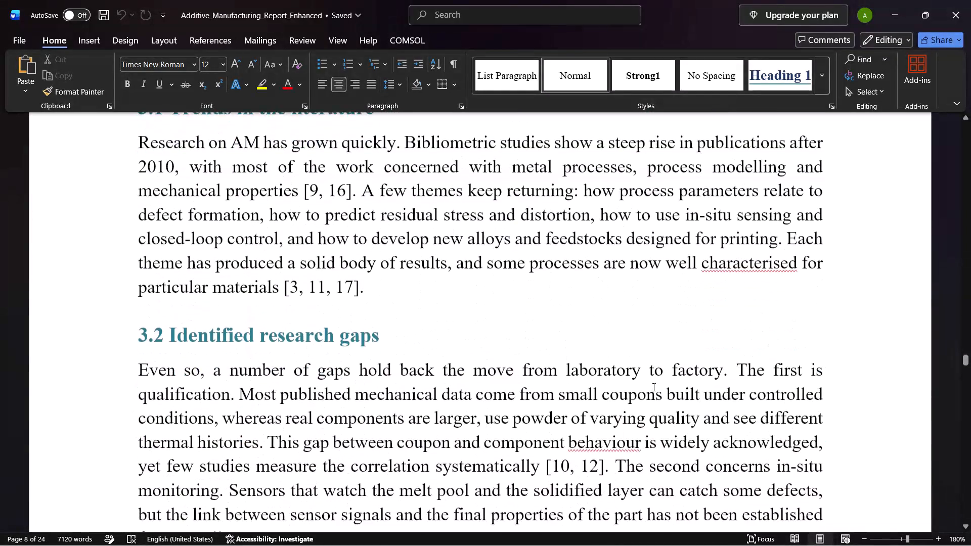
scroll(653, 387, down, 15)
scroll(653, 387, down, 6)
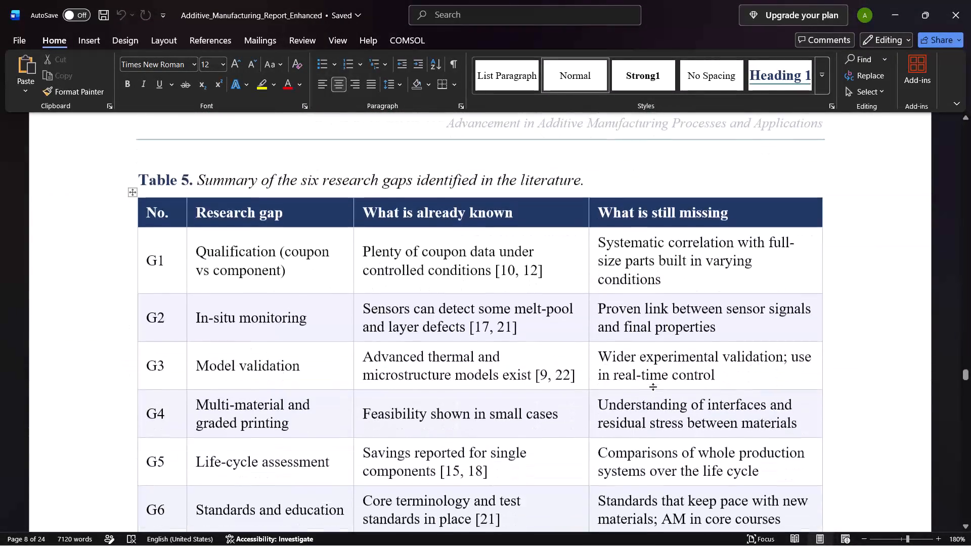
scroll(653, 387, down, 15)
scroll(653, 387, down, 13)
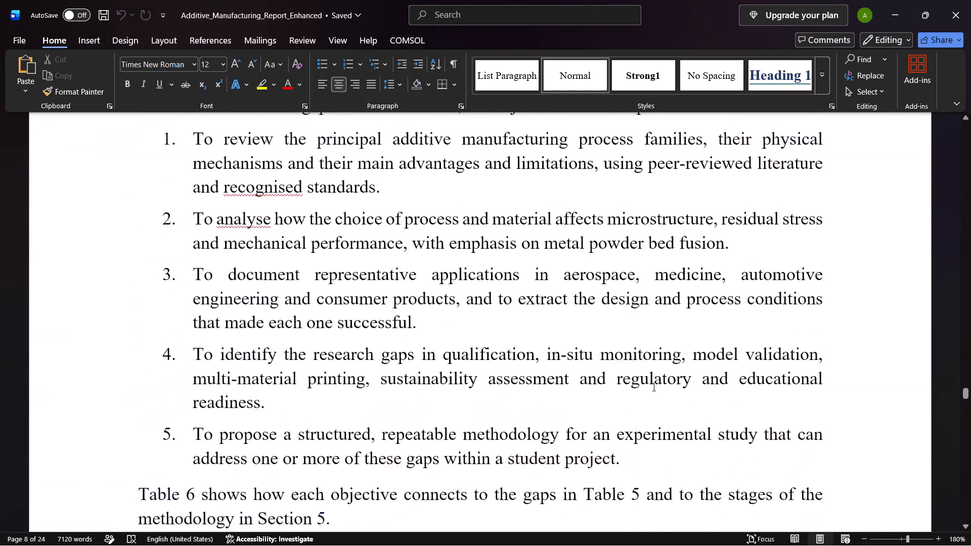
scroll(653, 387, down, 16)
scroll(653, 387, down, 15)
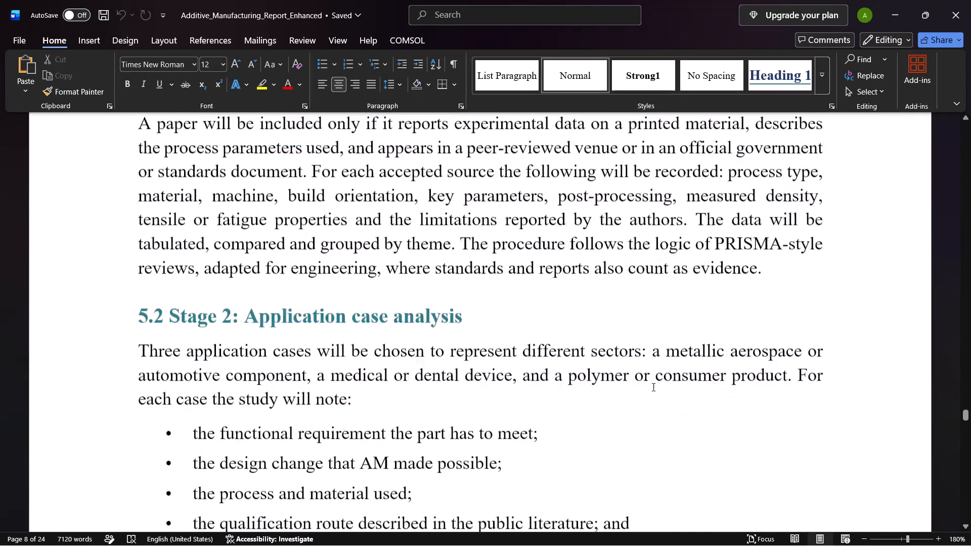
Review the remaining methodology stages, the Table 8 work plan, the limitations and the references.
scroll(652, 387, down, 15)
scroll(652, 387, down, 15)
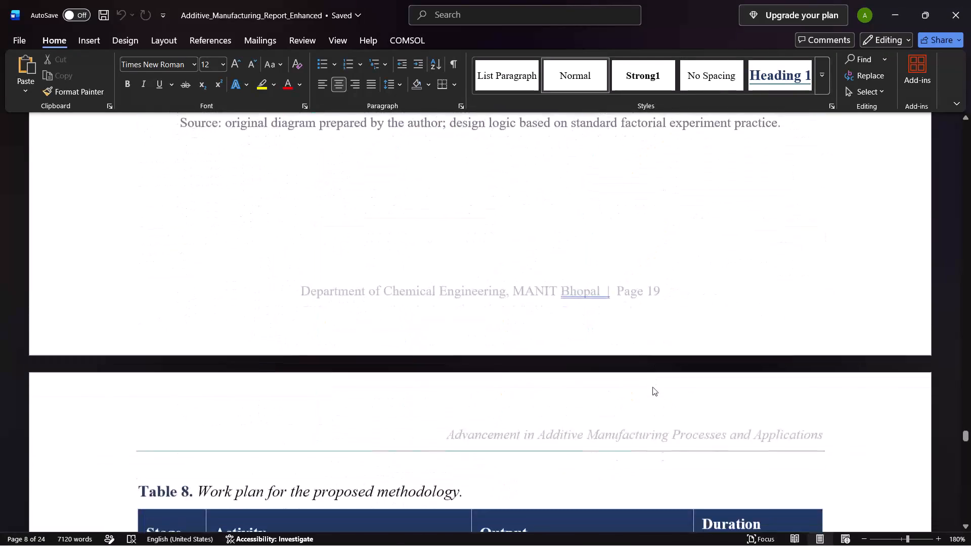
scroll(652, 387, down, 16)
scroll(652, 387, down, 16)
scroll(652, 387, down, 6)
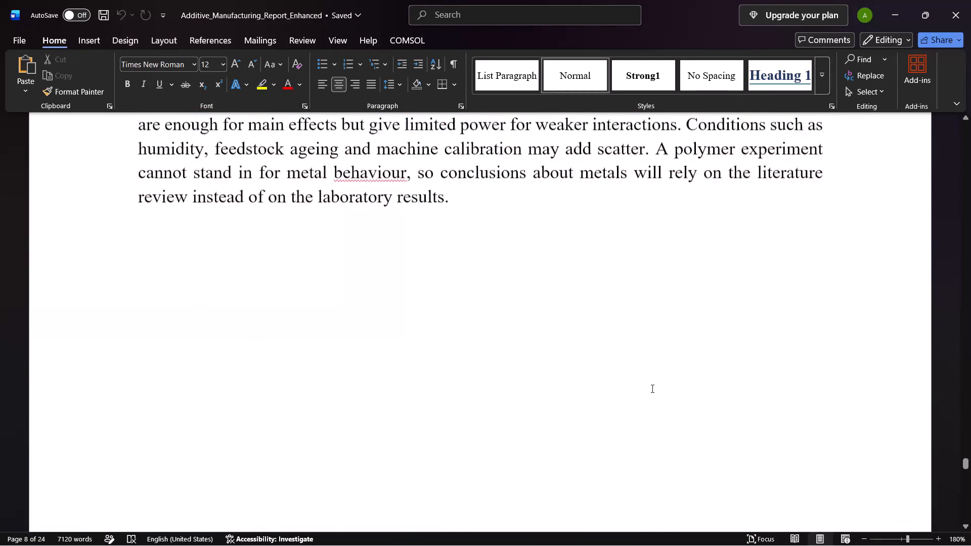
scroll(651, 388, down, 18)
scroll(650, 388, down, 16)
scroll(650, 388, down, 8)
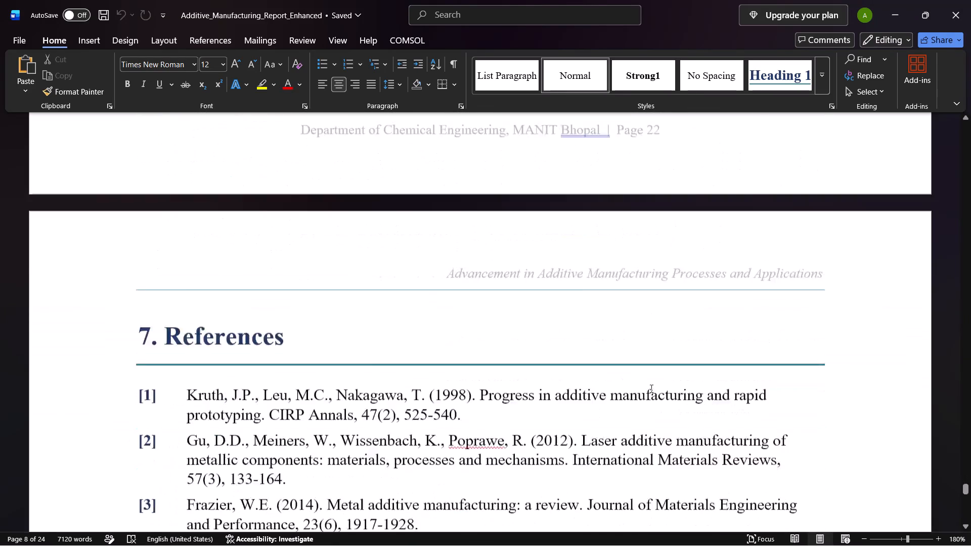
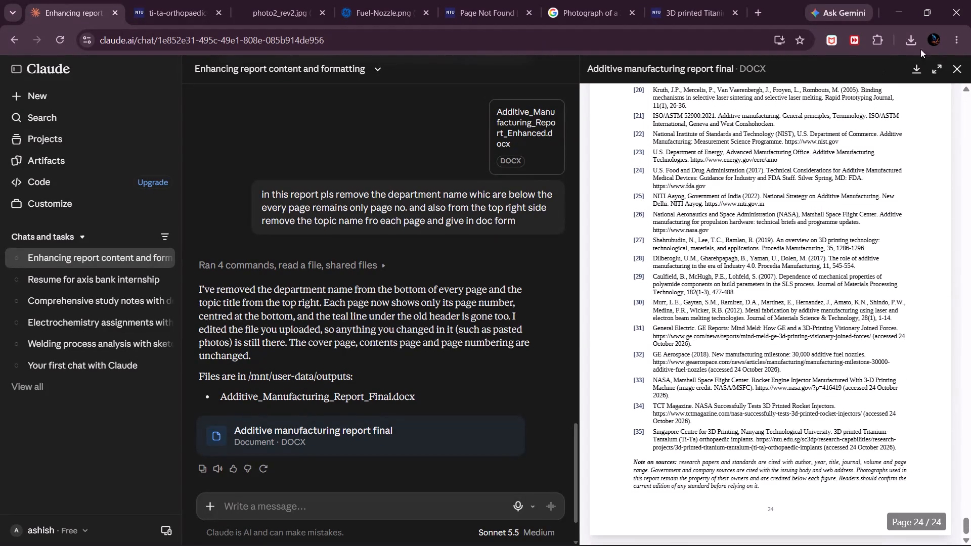
Close the document preview, download the final additive manufacturing report as a DOCX file, and dismiss the download scan notice.
click(956, 63)
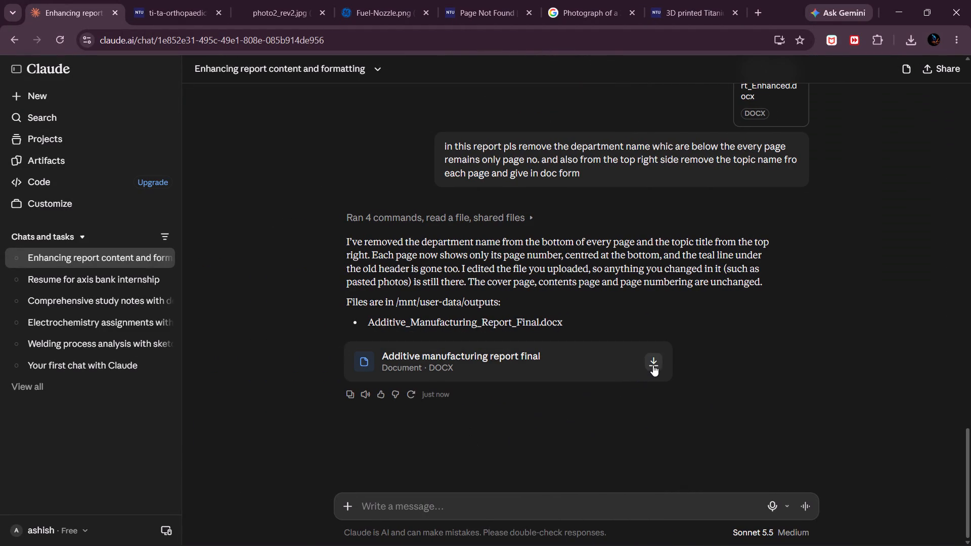
click(653, 365)
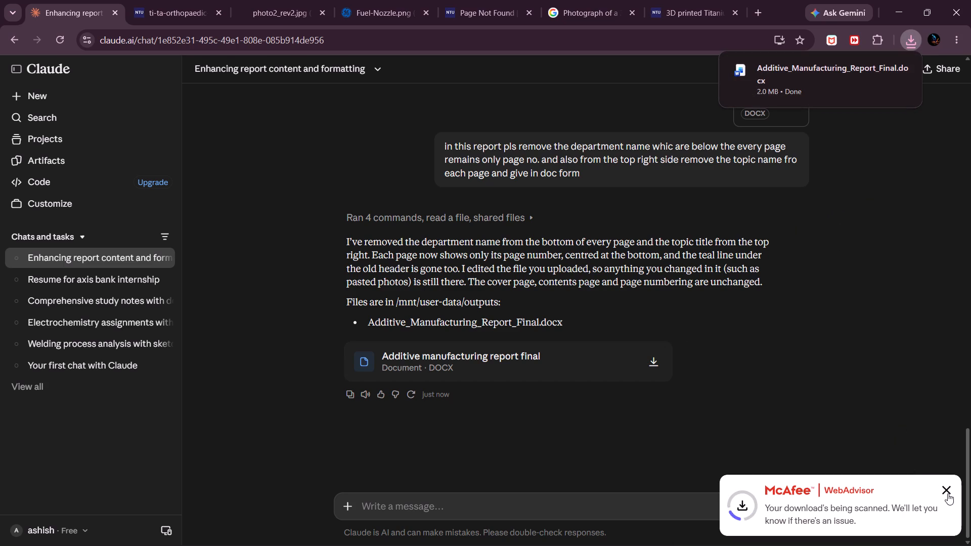
click(948, 485)
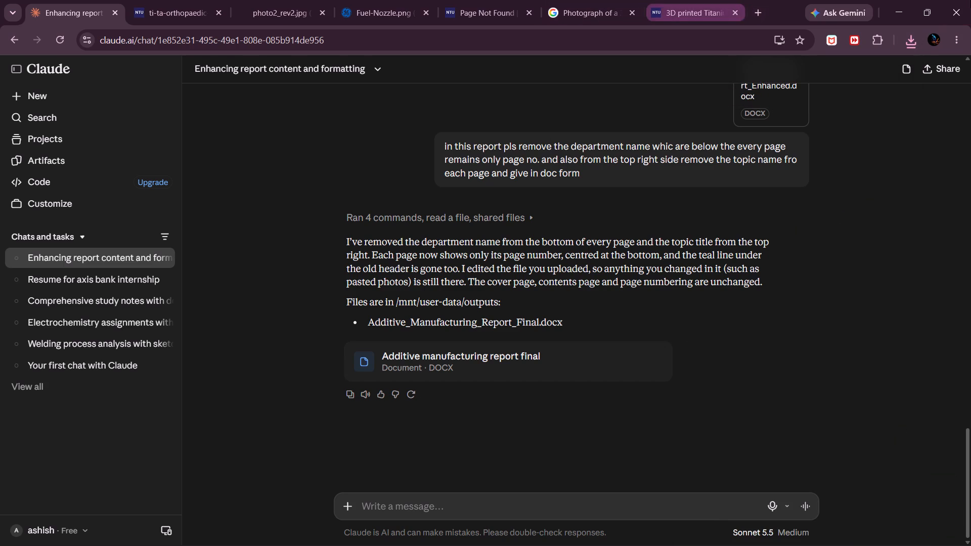
Close the Chrome window and the open File Explorer window, leaving the desktop clear.
click(970, 0)
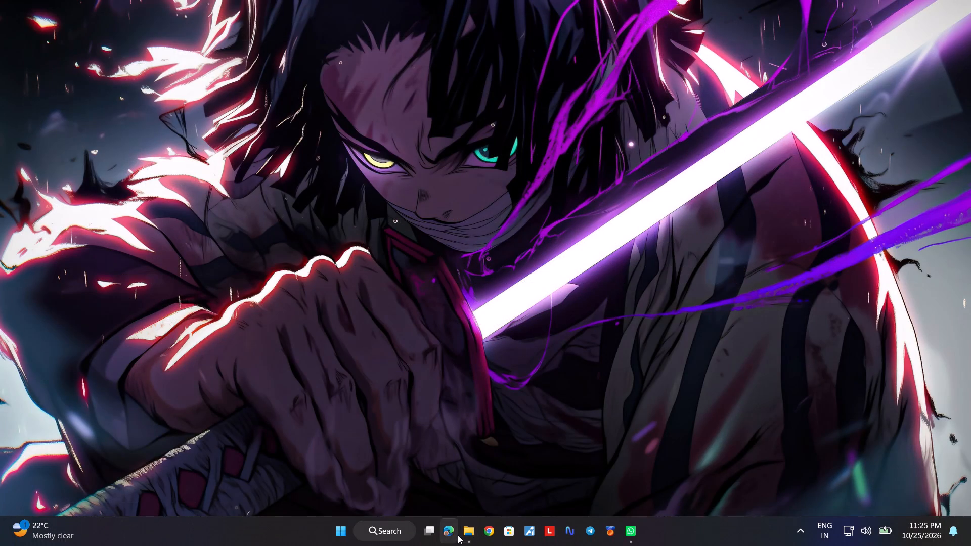
click(468, 535)
click(970, 0)
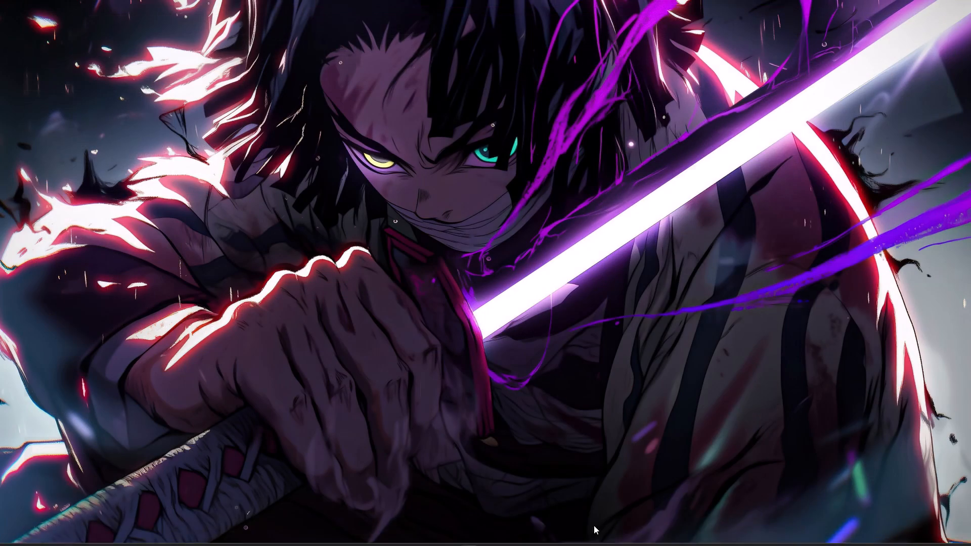